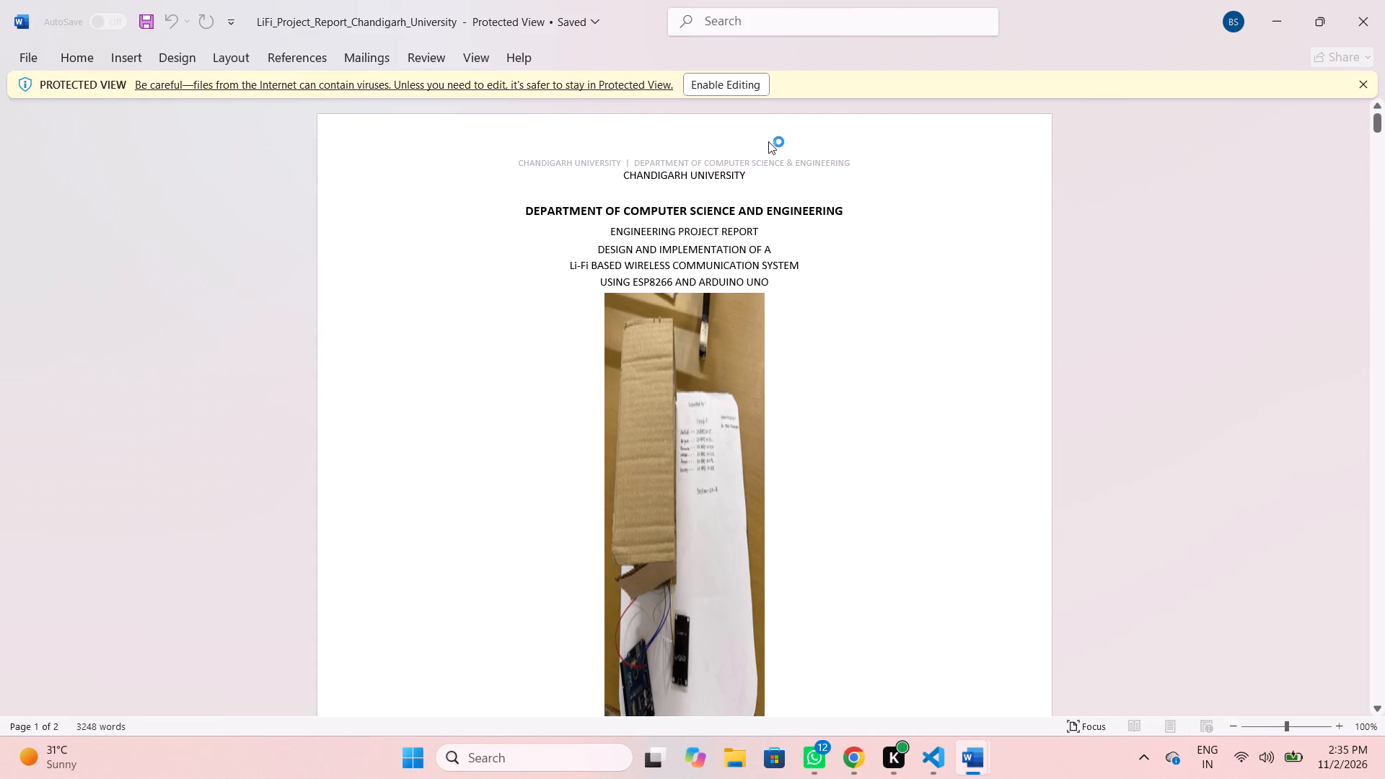
# Enable editing of the report and delete the prototype photograph from the cover page.
pyautogui.click(735, 413)
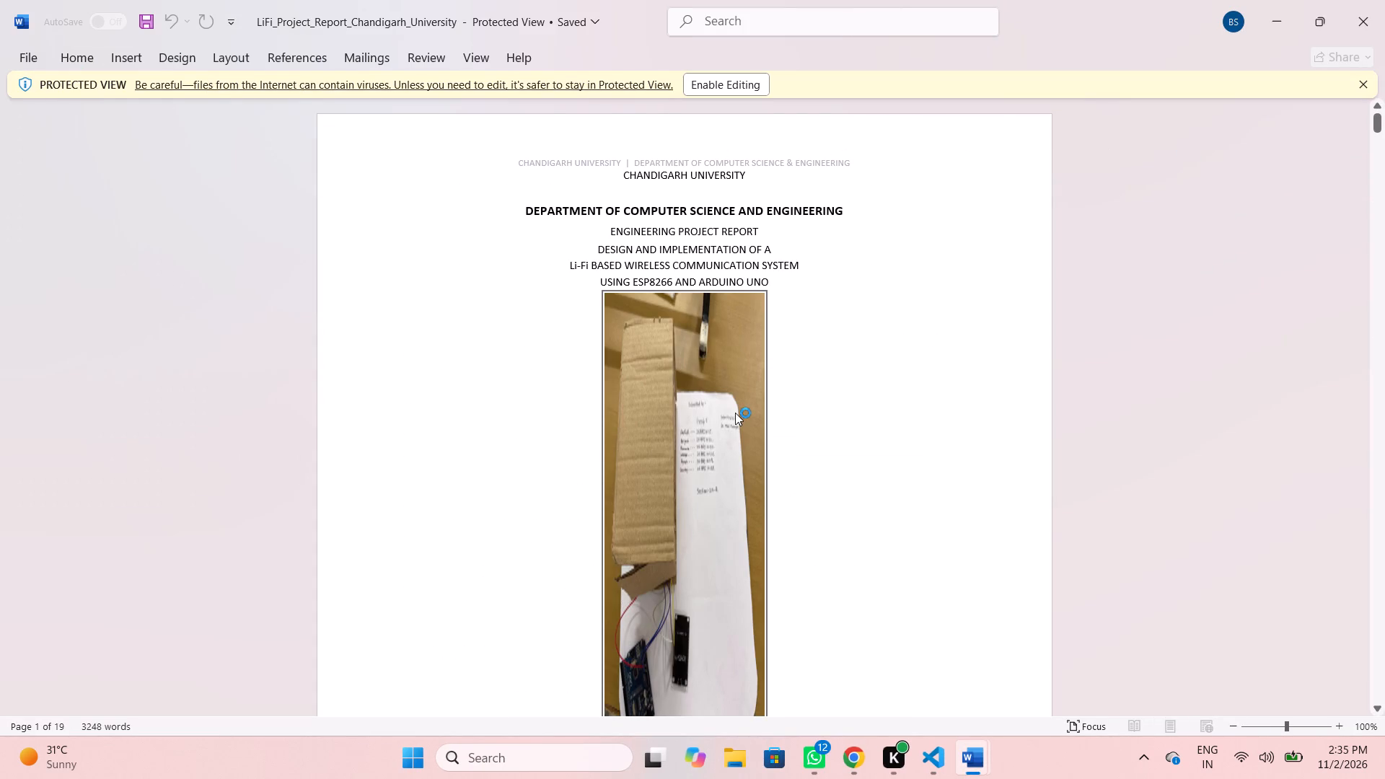
pyautogui.press('Delete')
pyautogui.click(726, 83)
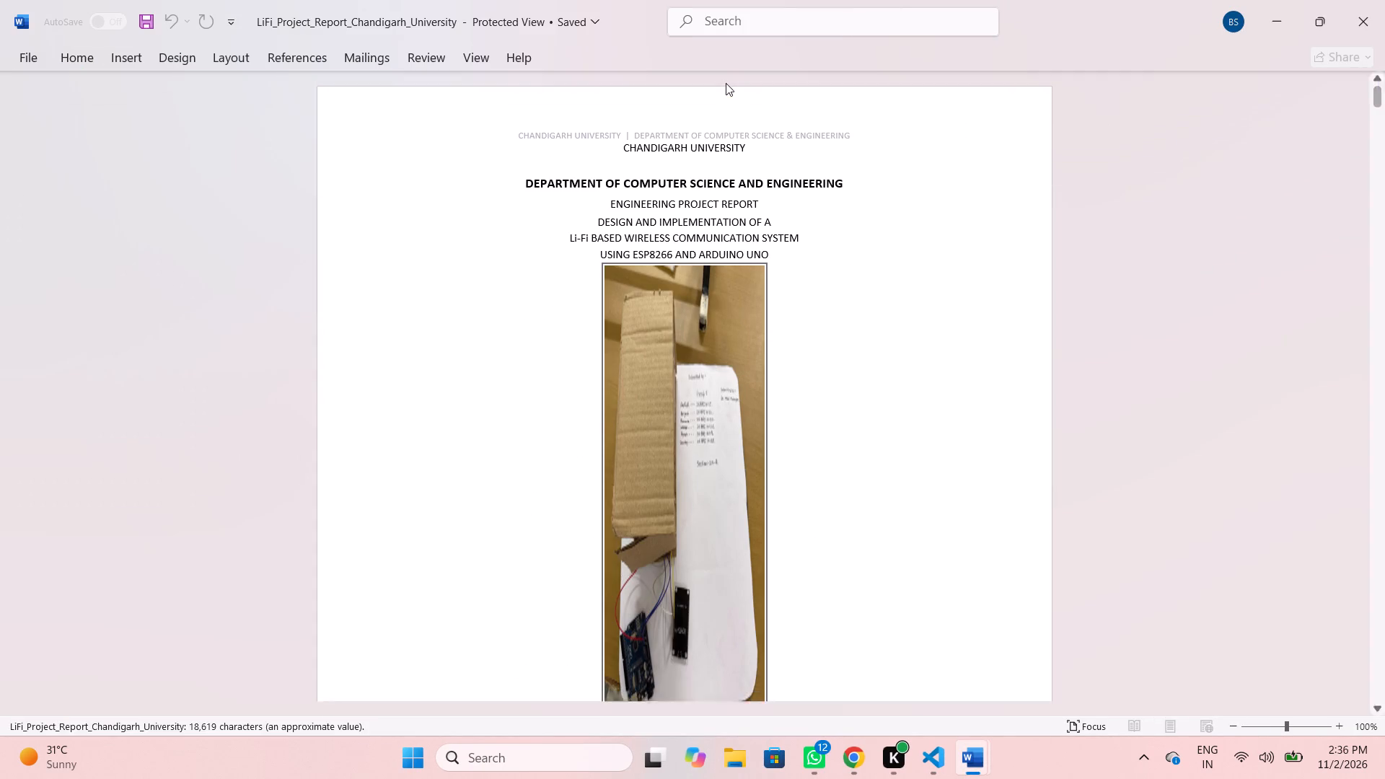
pyautogui.click(724, 571)
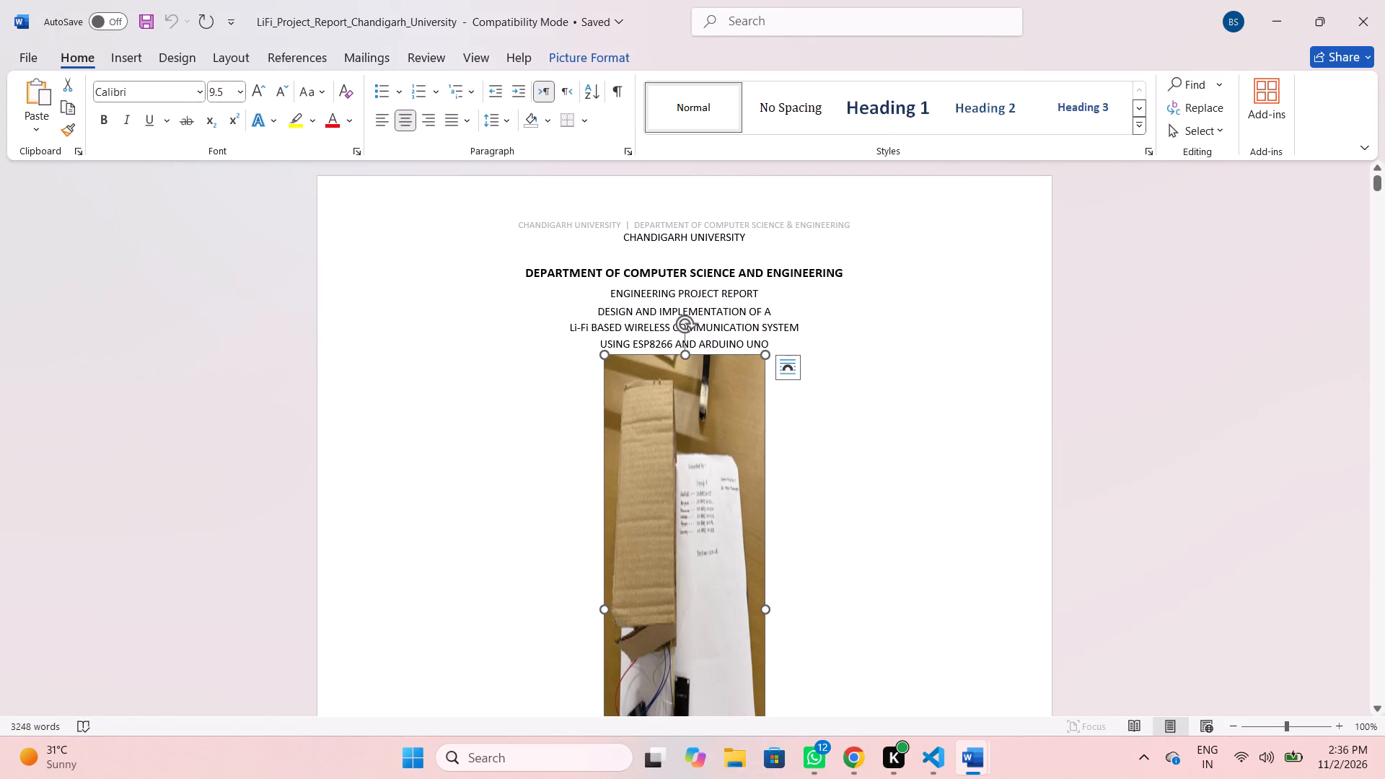
pyautogui.press('Delete')
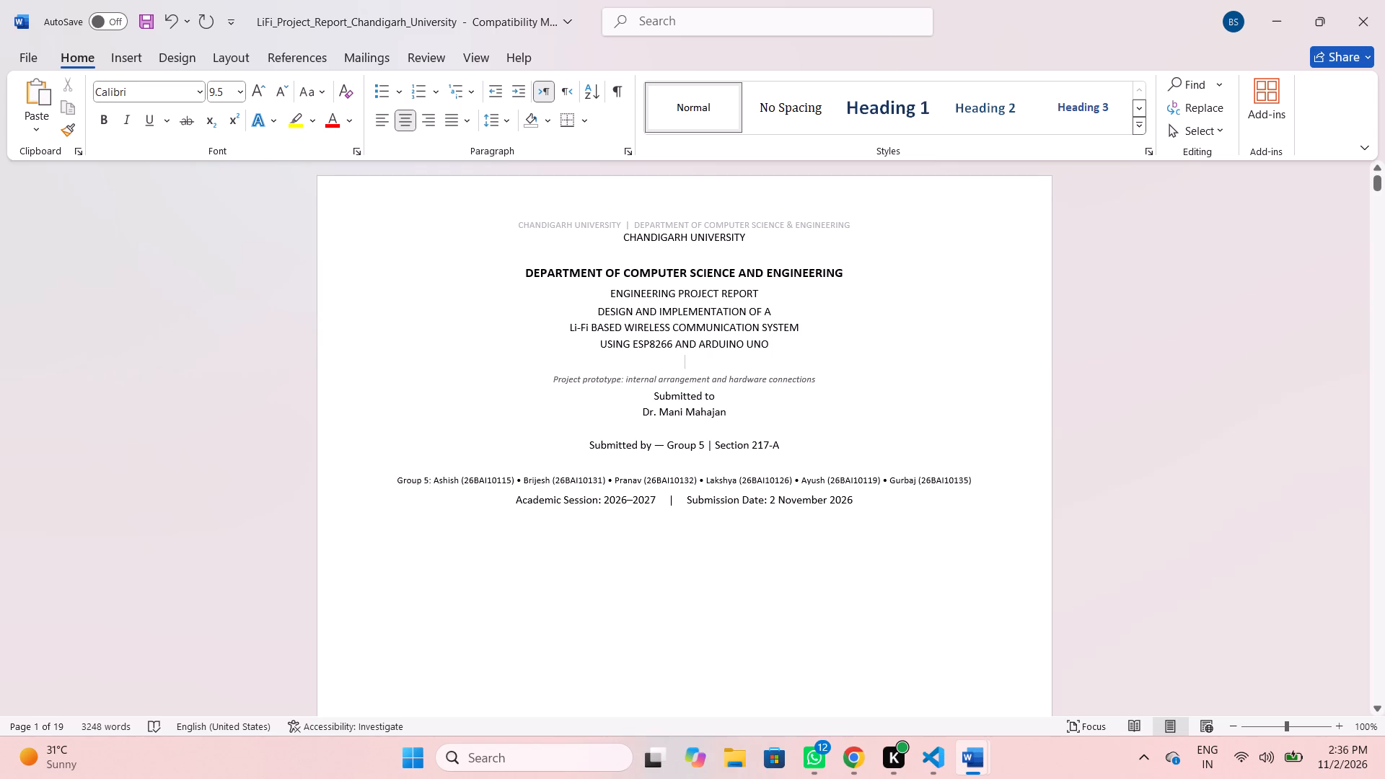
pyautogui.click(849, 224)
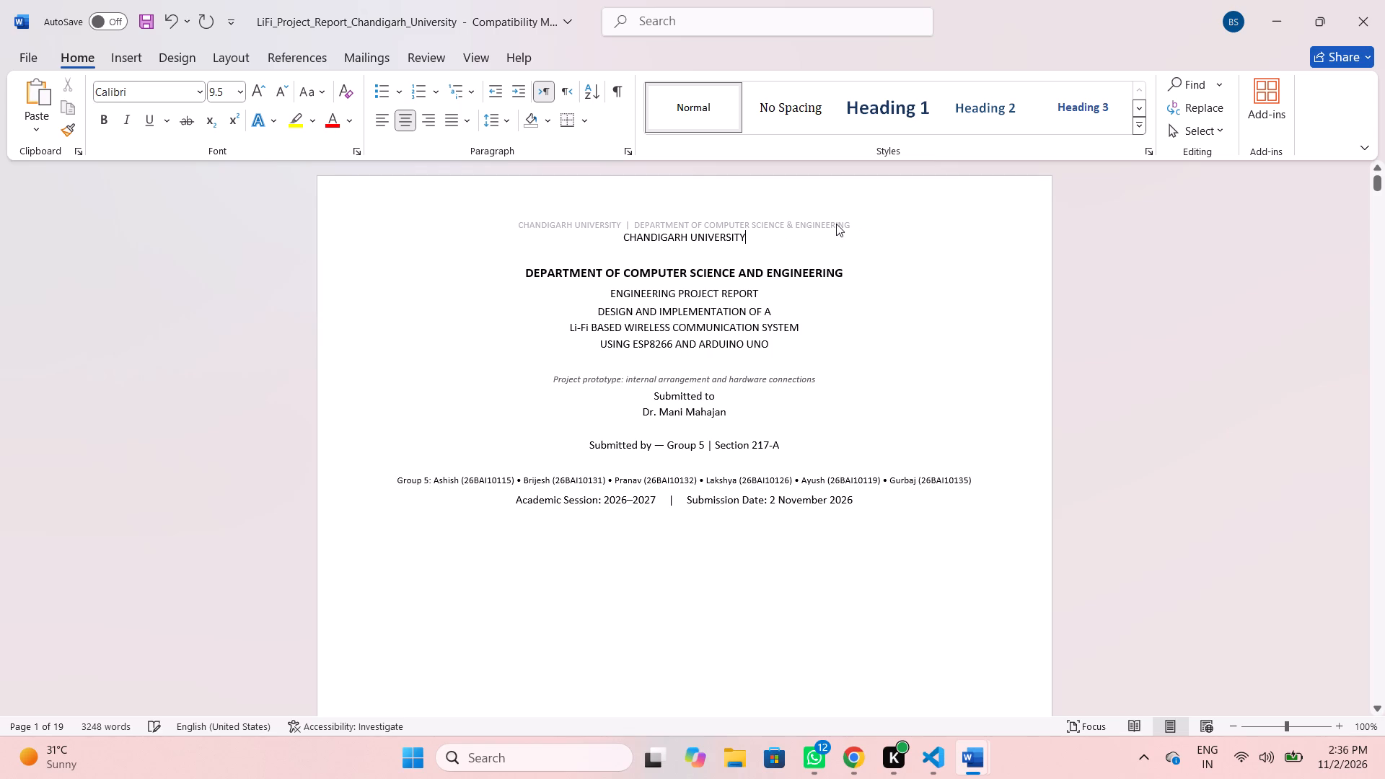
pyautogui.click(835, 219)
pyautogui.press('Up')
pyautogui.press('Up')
# Insert the word "Physics" between "ENGINEERING" and "PROJECT REPORT" in the cover page's report title line.
pyautogui.click(679, 296)
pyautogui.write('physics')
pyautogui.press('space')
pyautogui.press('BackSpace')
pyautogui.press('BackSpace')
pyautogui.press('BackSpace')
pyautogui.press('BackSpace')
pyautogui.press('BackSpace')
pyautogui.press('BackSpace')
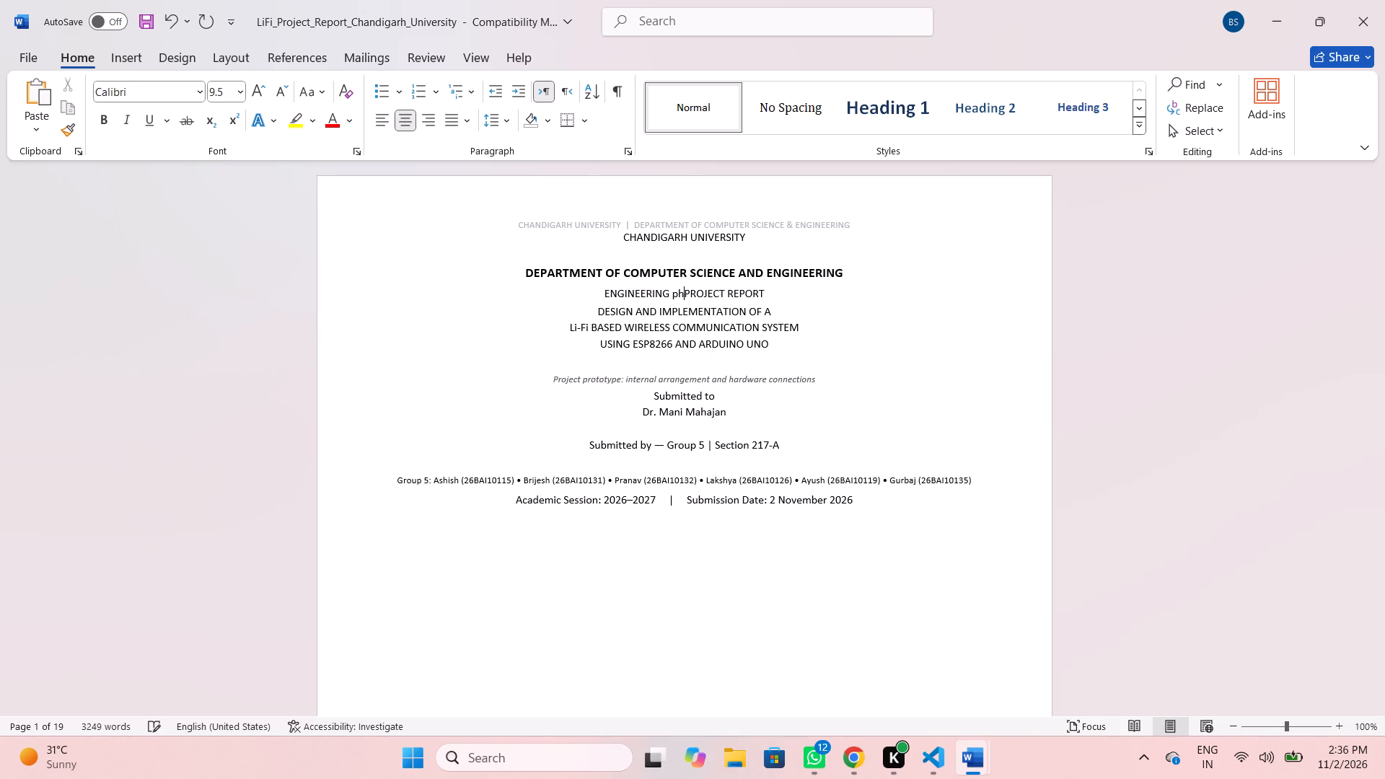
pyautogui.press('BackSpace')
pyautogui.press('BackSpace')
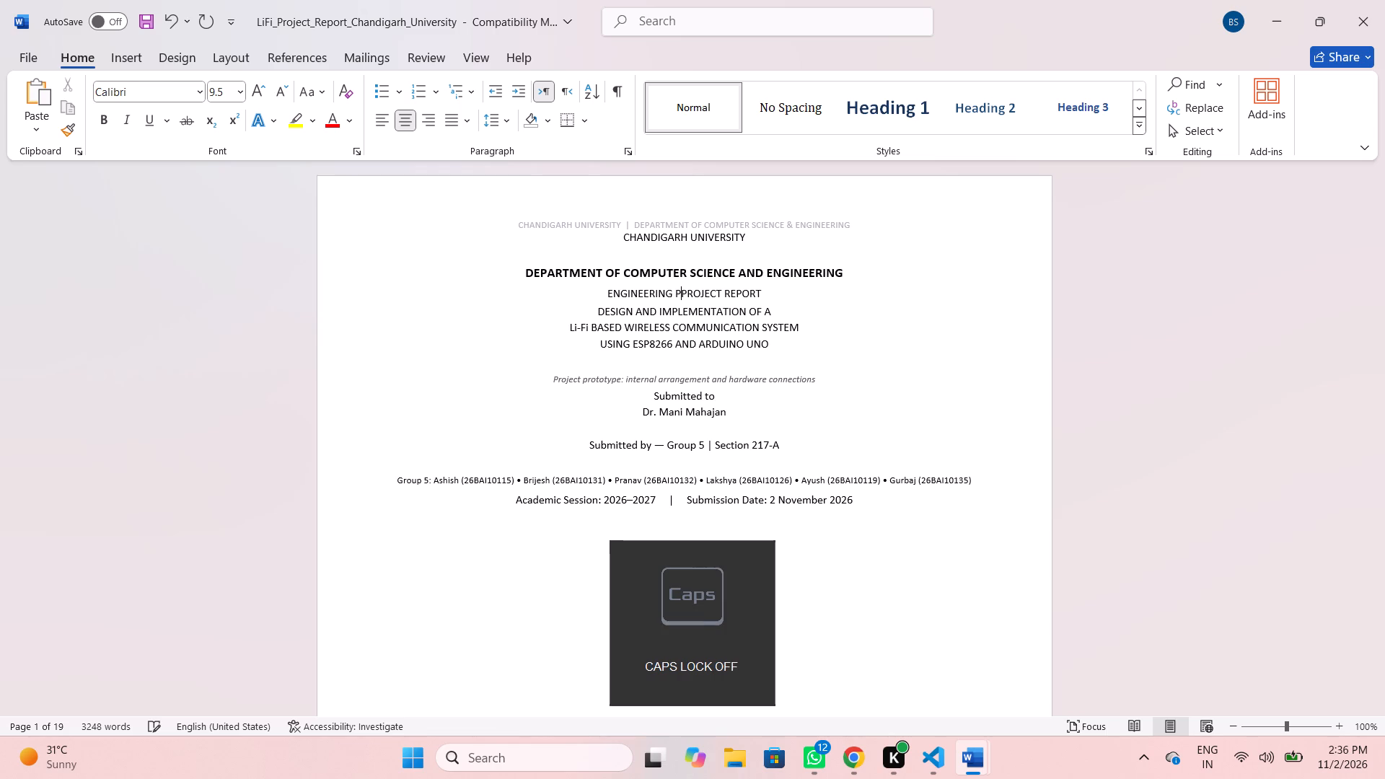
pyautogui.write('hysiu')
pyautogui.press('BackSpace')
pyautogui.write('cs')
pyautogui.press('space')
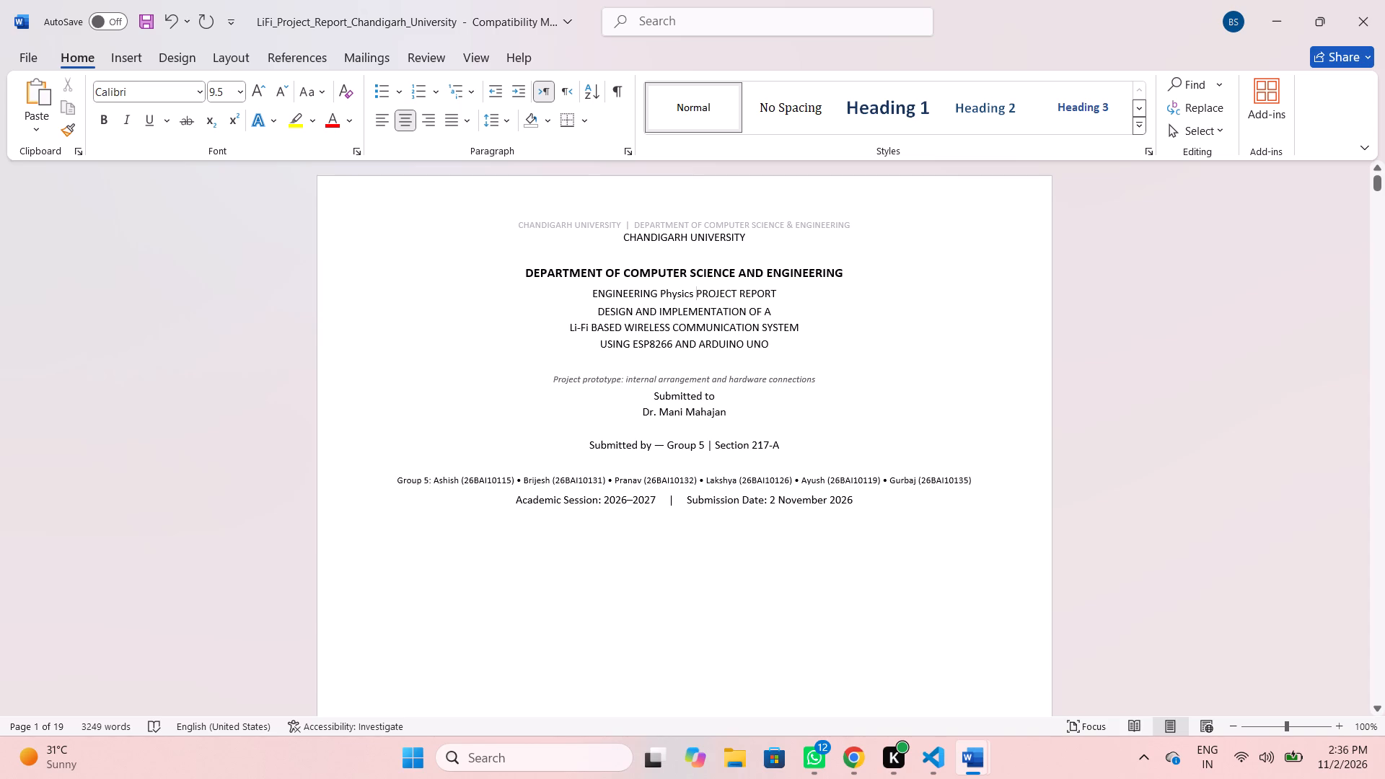
# Review the report's cover page and the Certificate, Declaration and Acknowledgement sections on page 2.
pyautogui.scroll(-1, 654, 382)
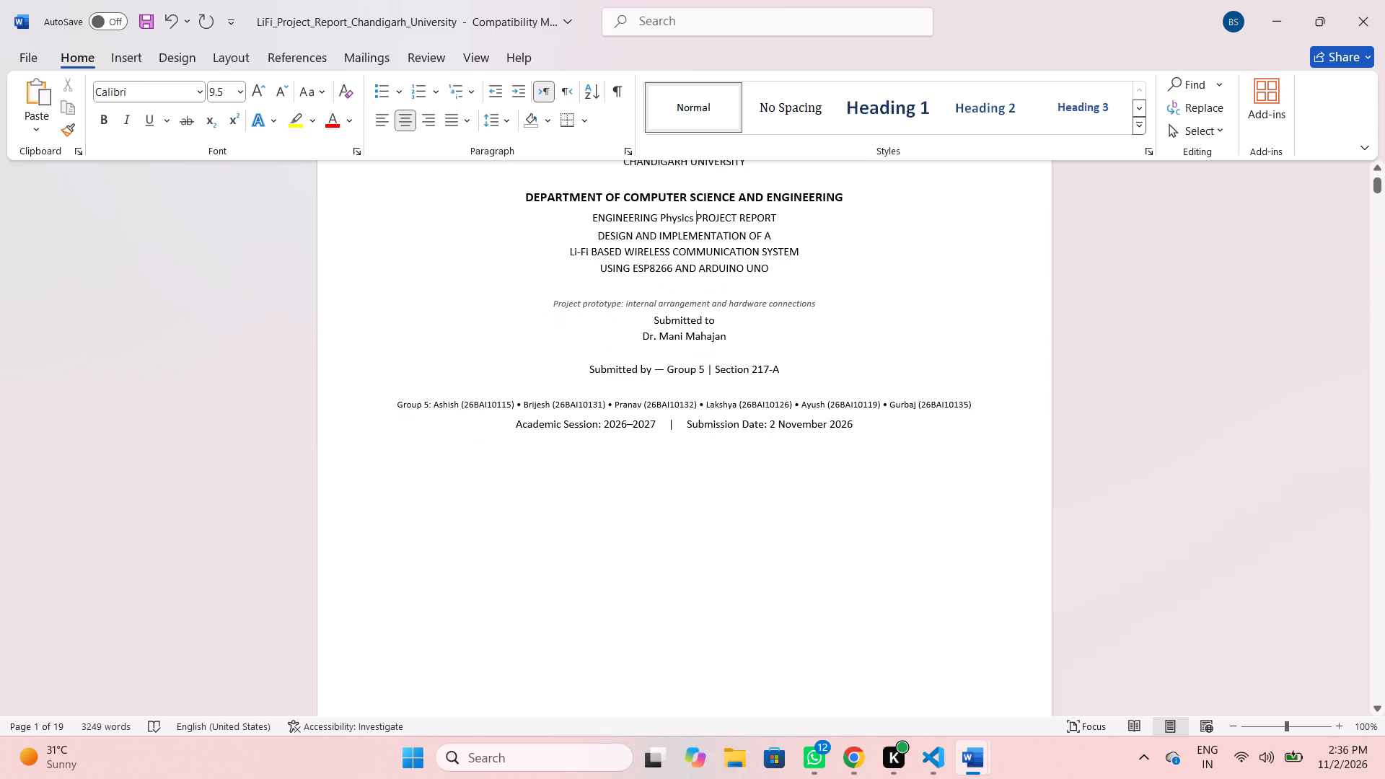
pyautogui.scroll(-1, 654, 382)
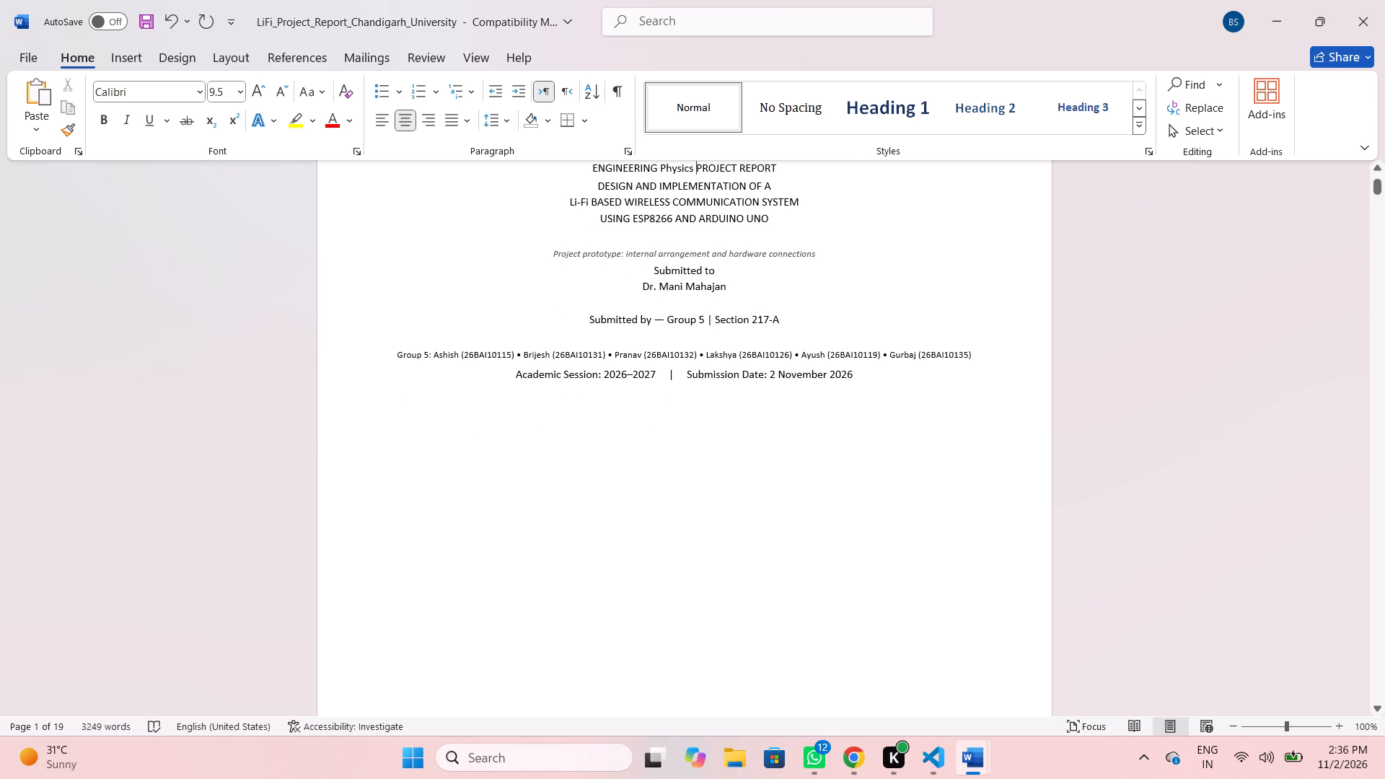
pyautogui.scroll(-1, 654, 382)
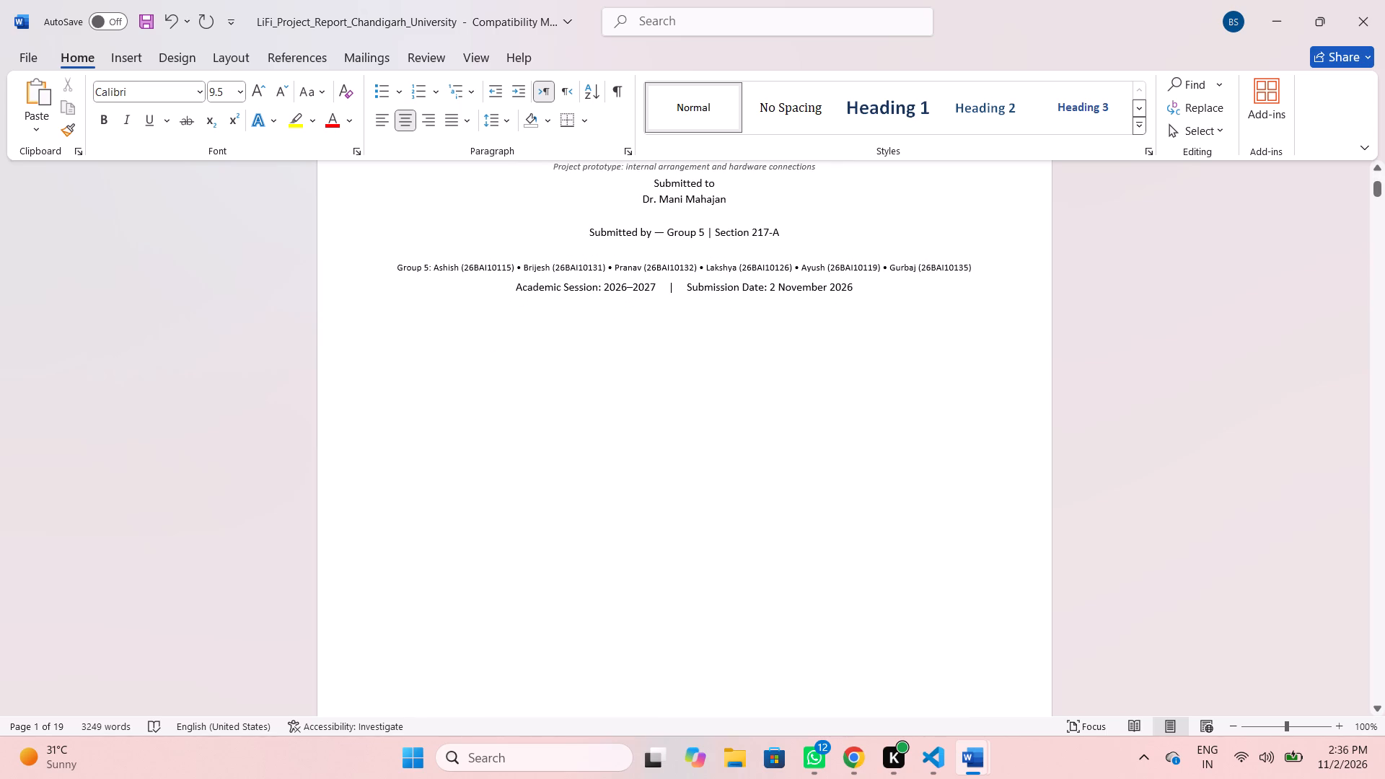
pyautogui.scroll(-5, 614, 337)
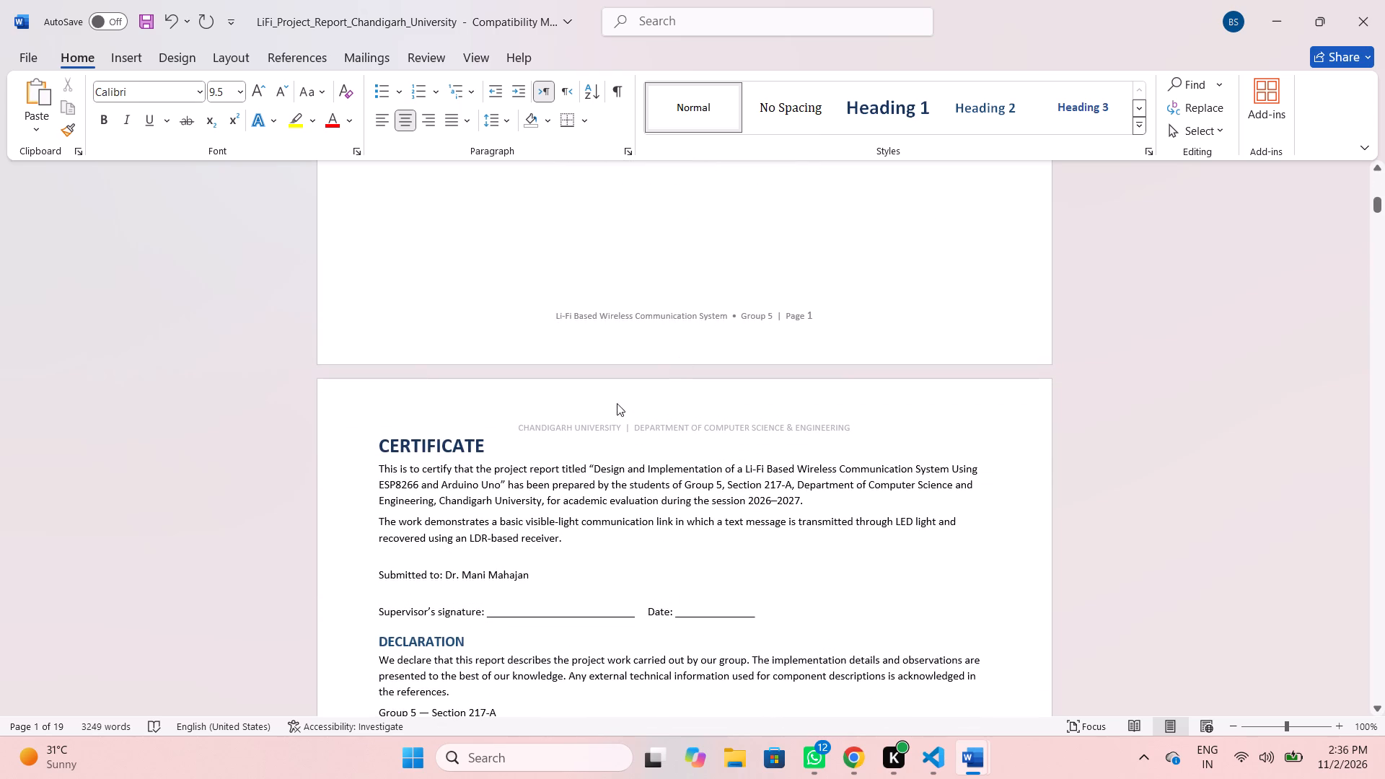
pyautogui.scroll(-2, 537, 444)
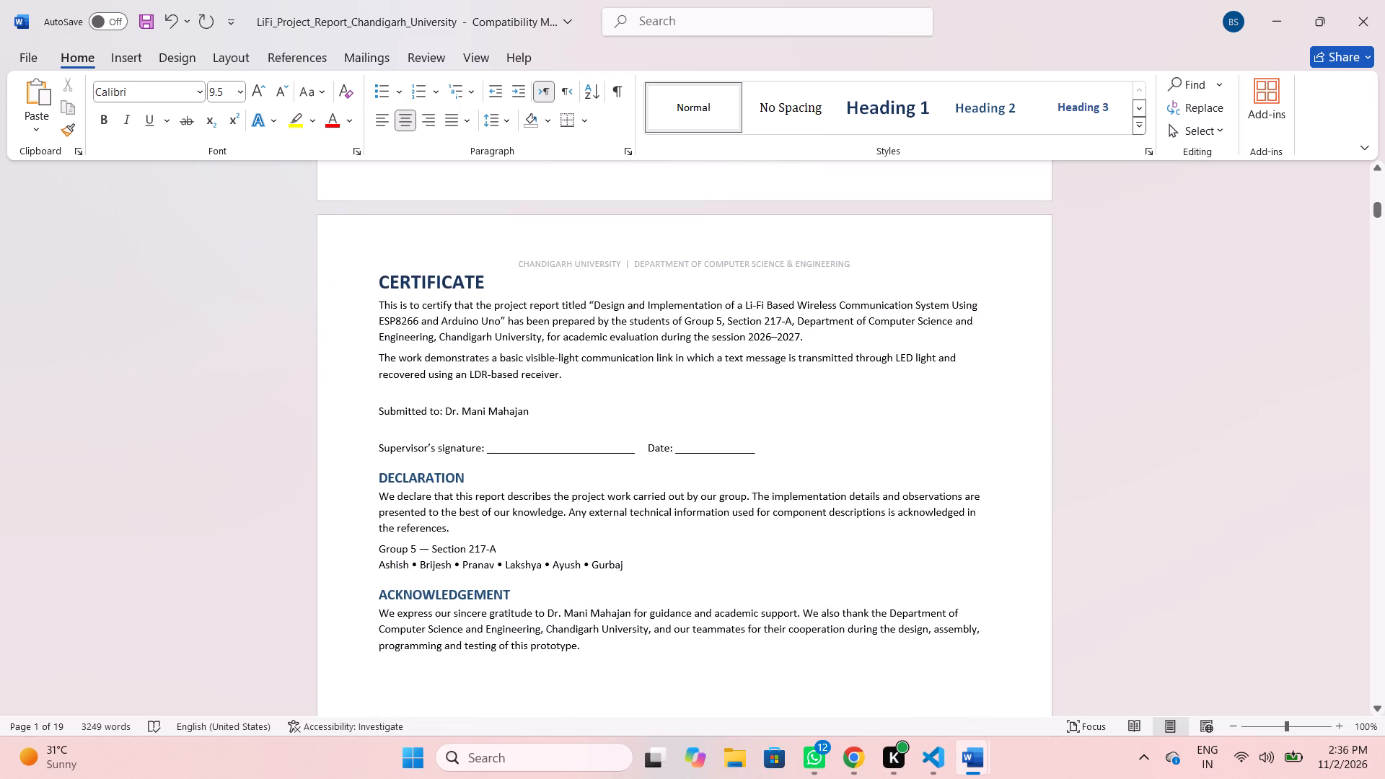
pyautogui.scroll(-1, 558, 414)
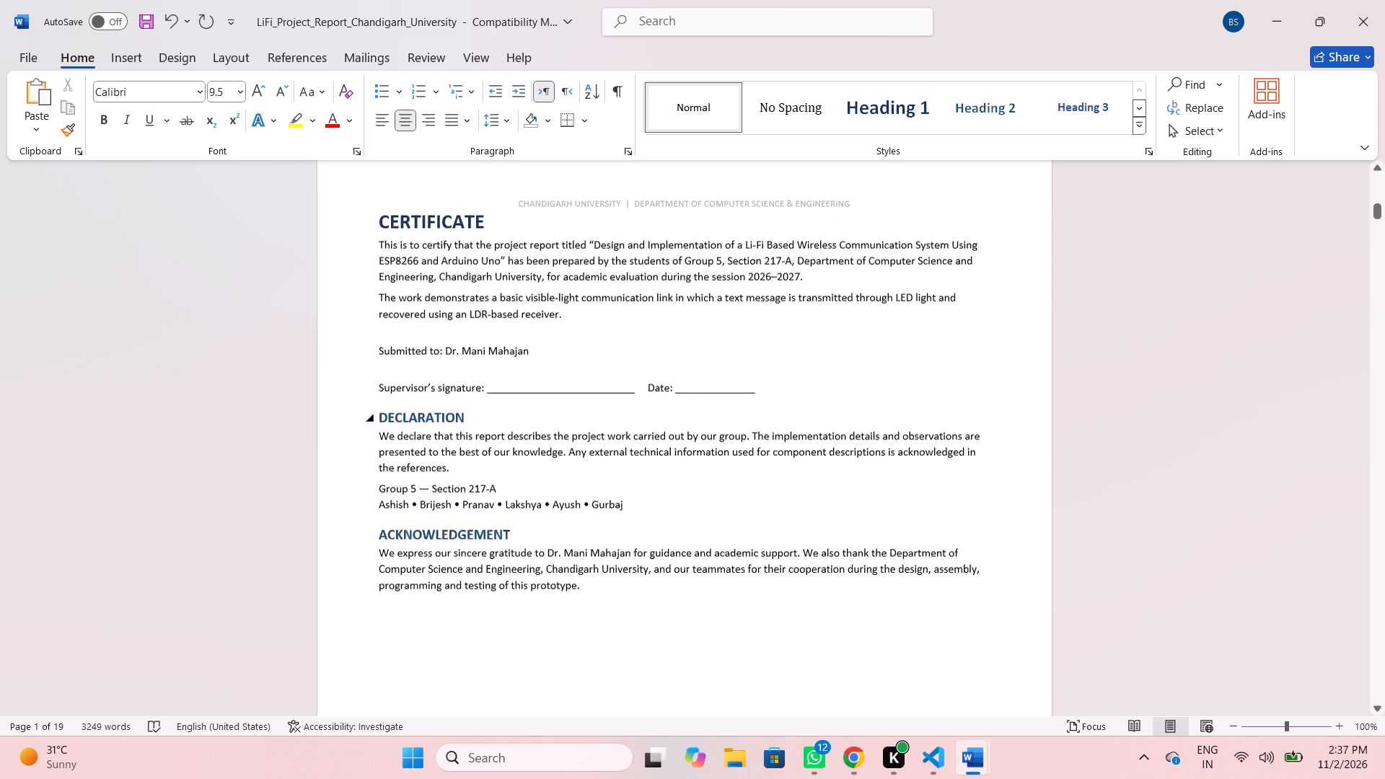
pyautogui.scroll(-1, 558, 414)
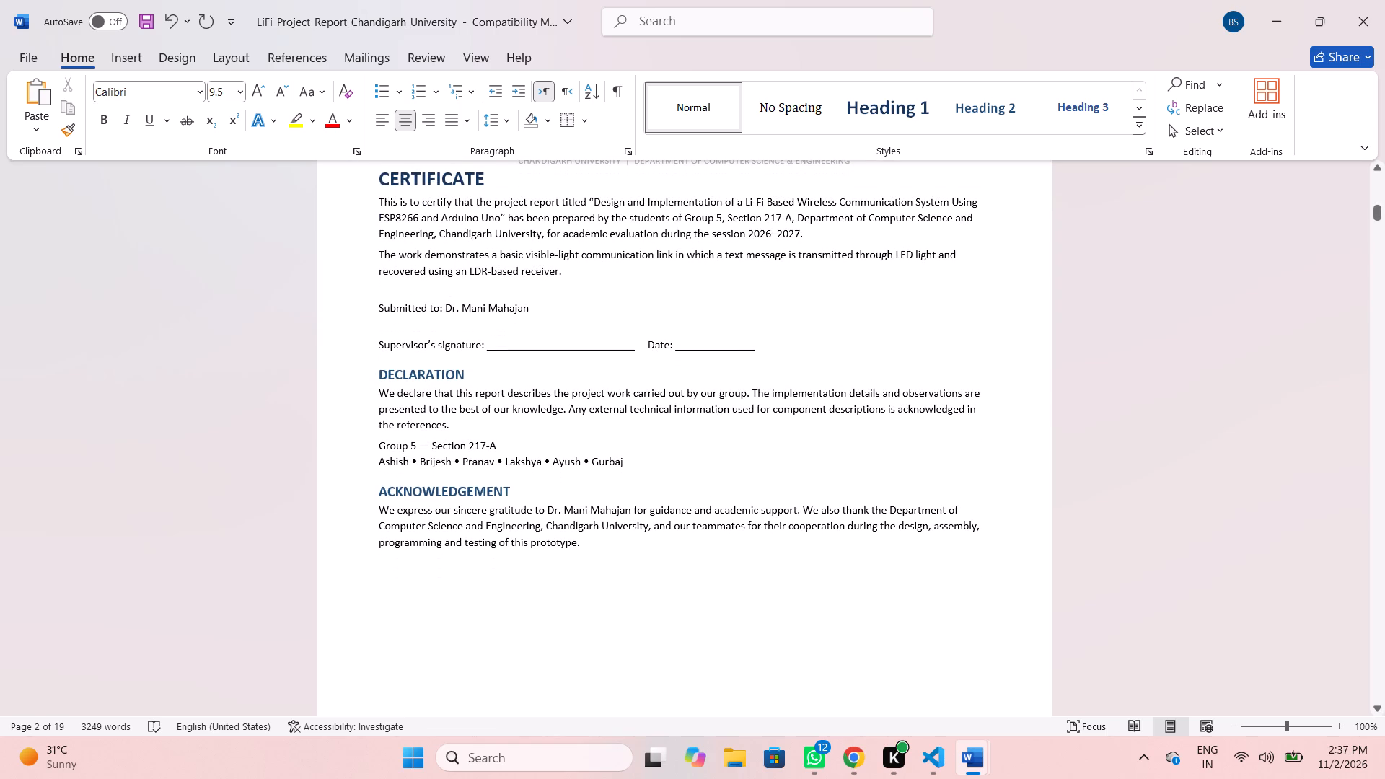
pyautogui.scroll(-1, 558, 414)
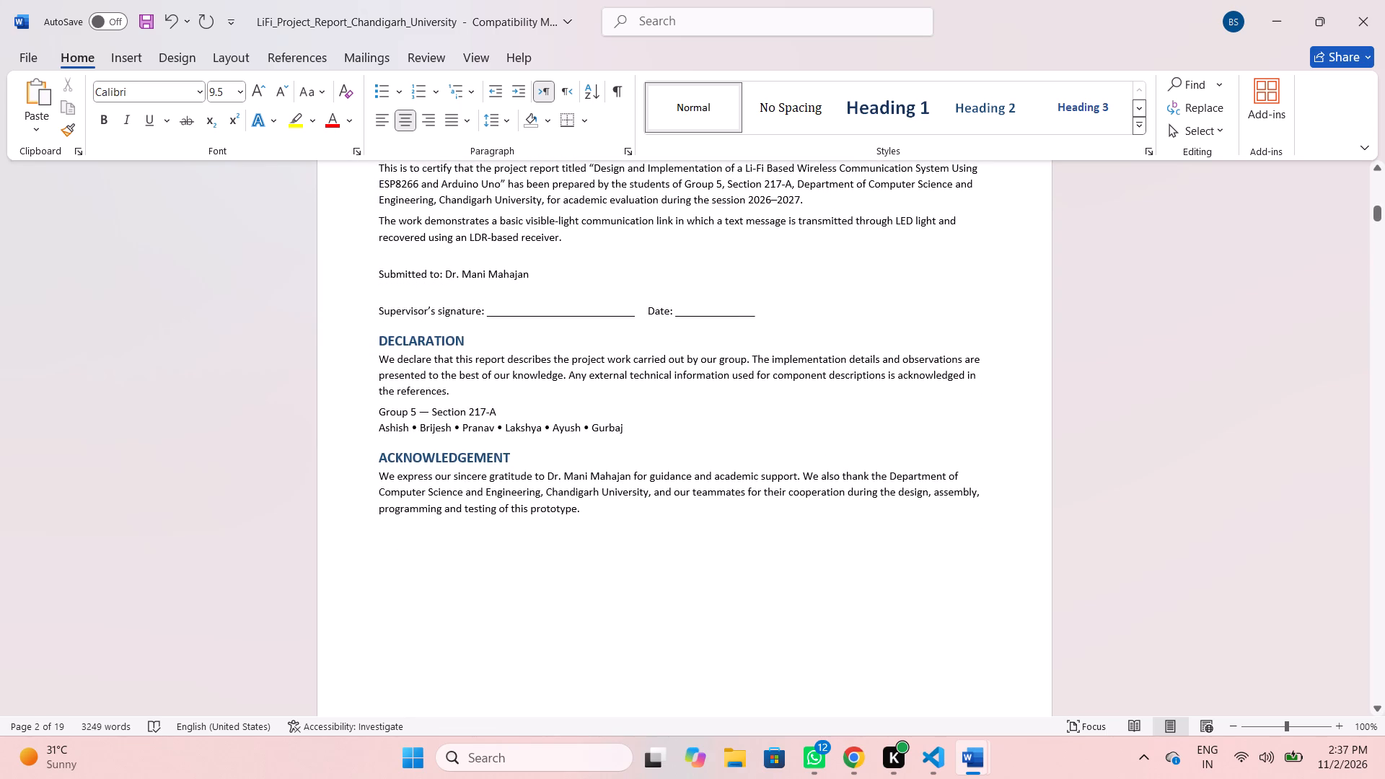
pyautogui.scroll(-1, 558, 414)
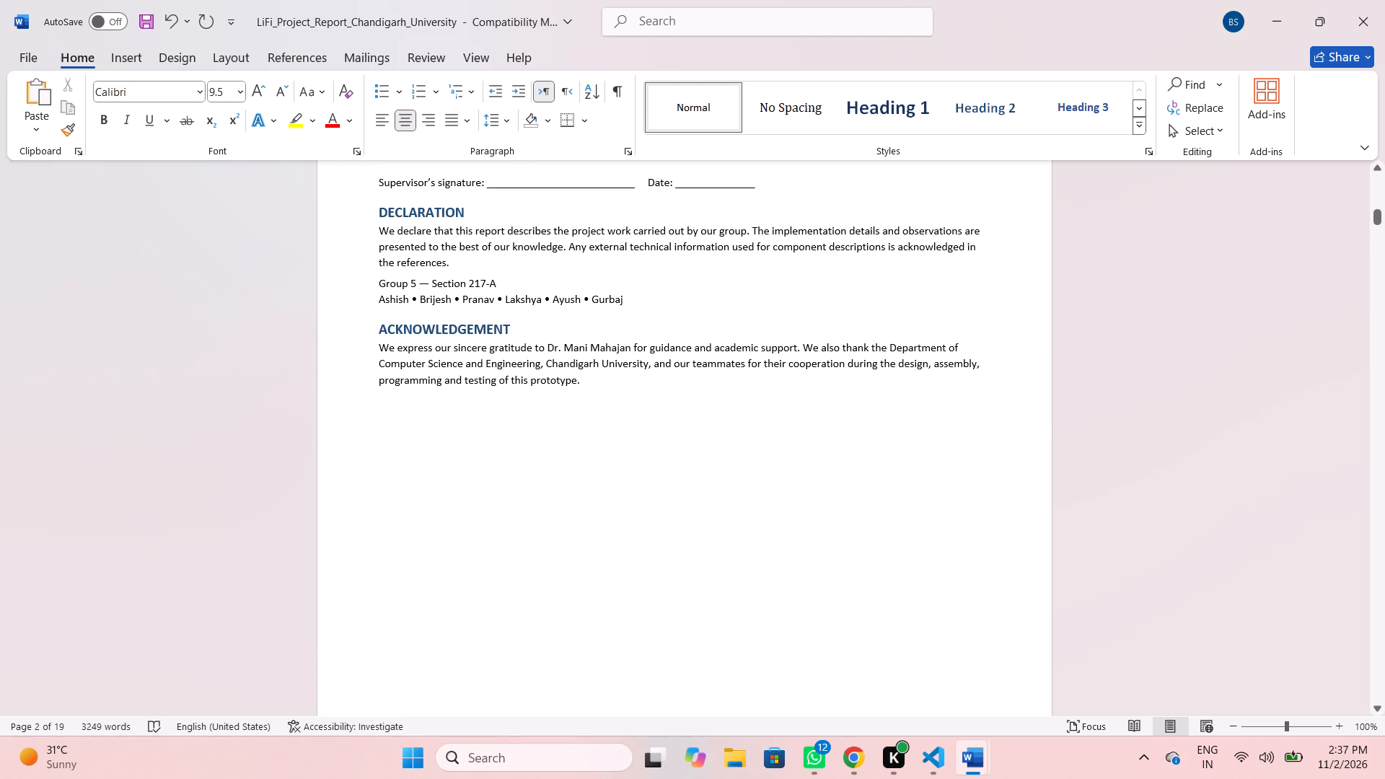
pyautogui.scroll(-1, 558, 414)
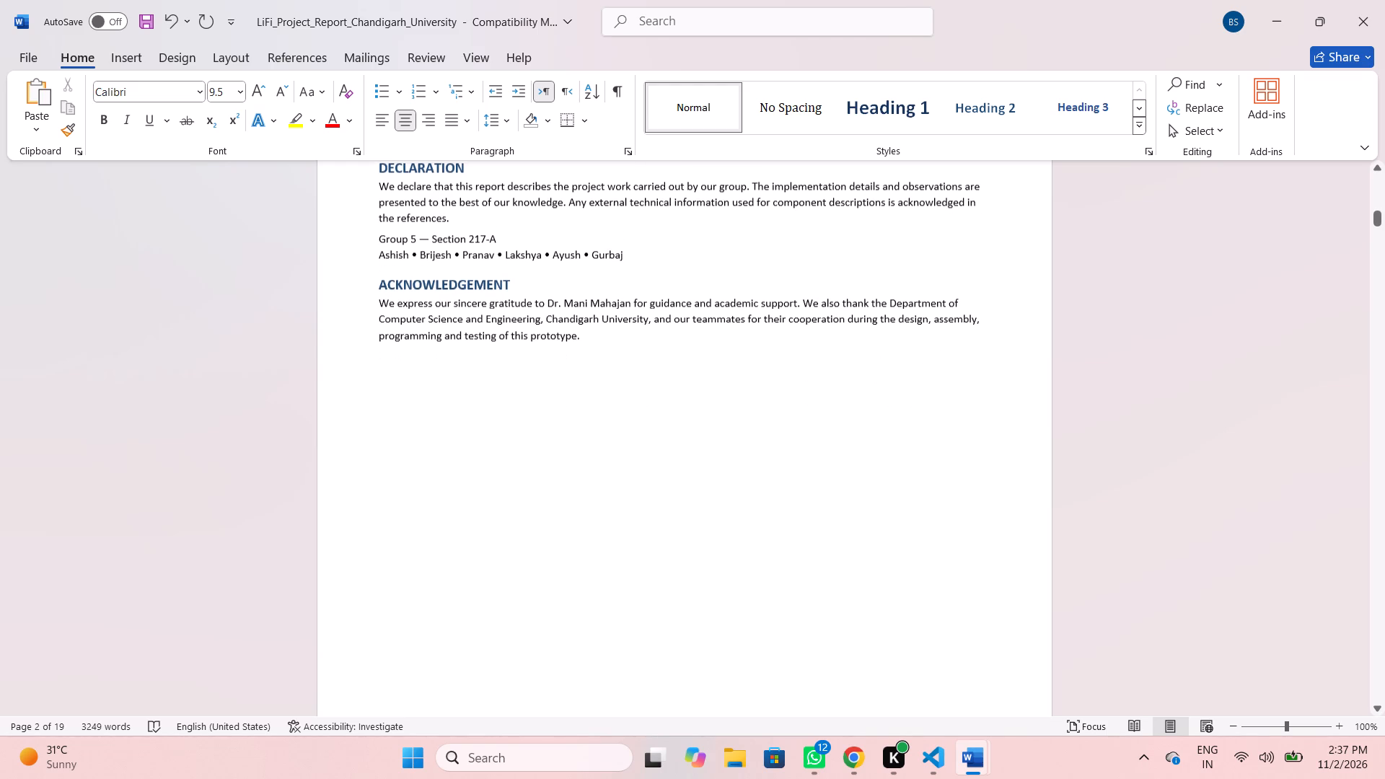
pyautogui.scroll(-1, 558, 414)
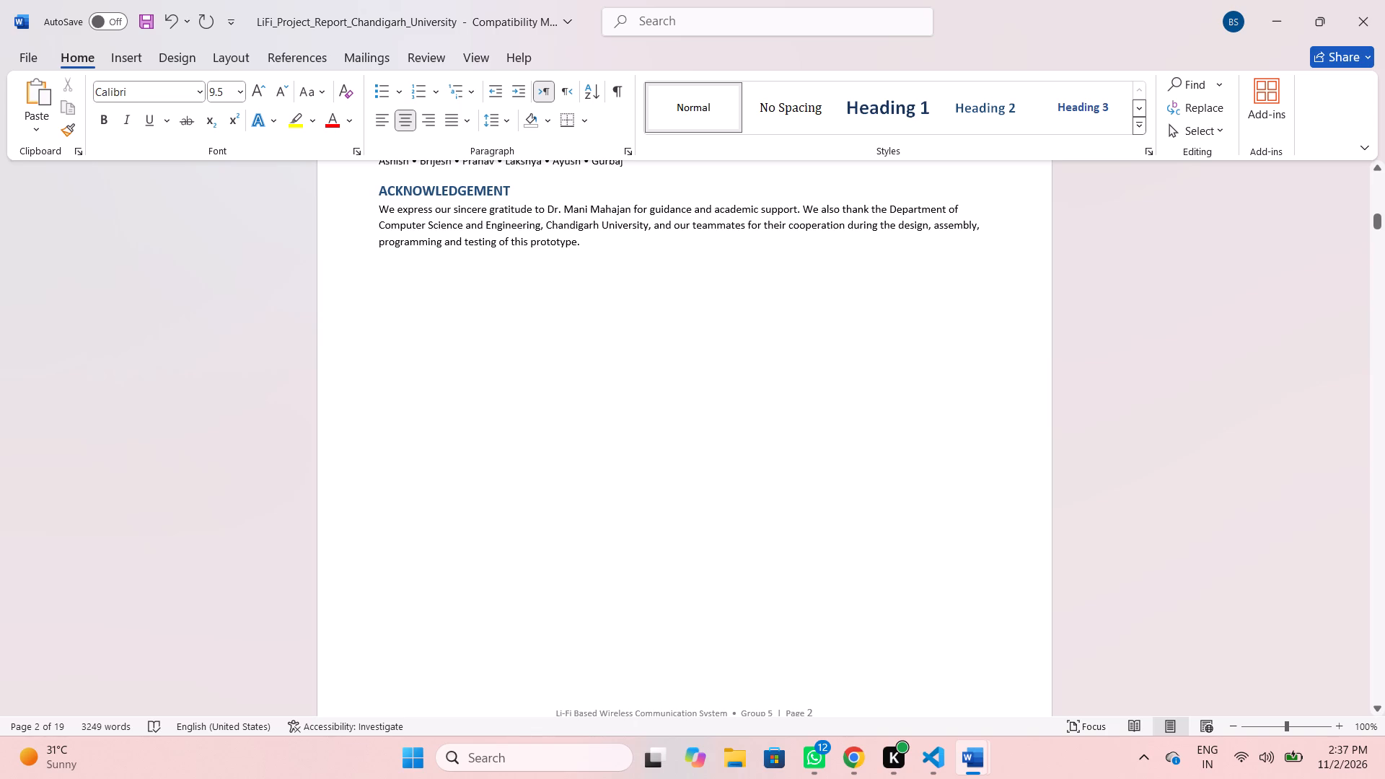
# Review the Abstract, Report Organization table and Abbreviations table on page 3 of the report.
pyautogui.scroll(-2, 558, 414)
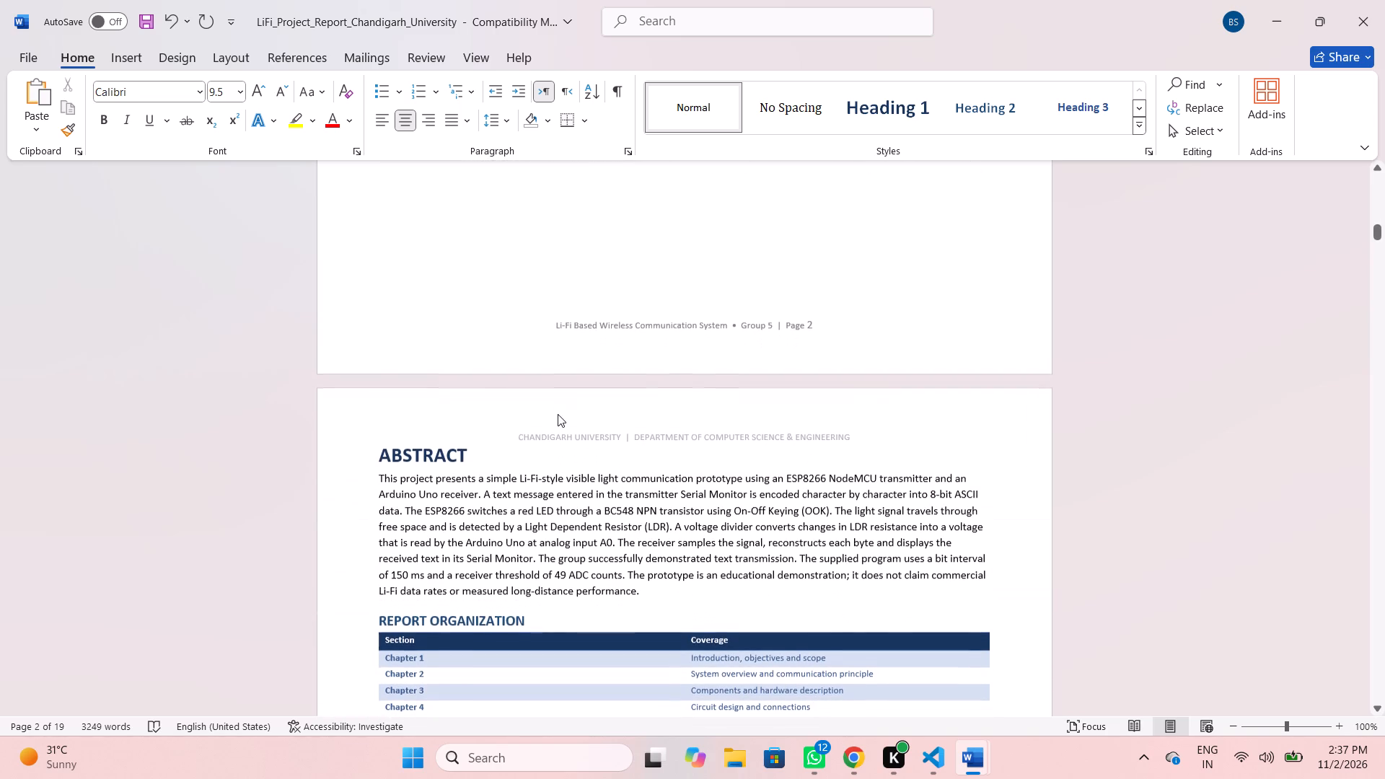
pyautogui.scroll(-2, 558, 414)
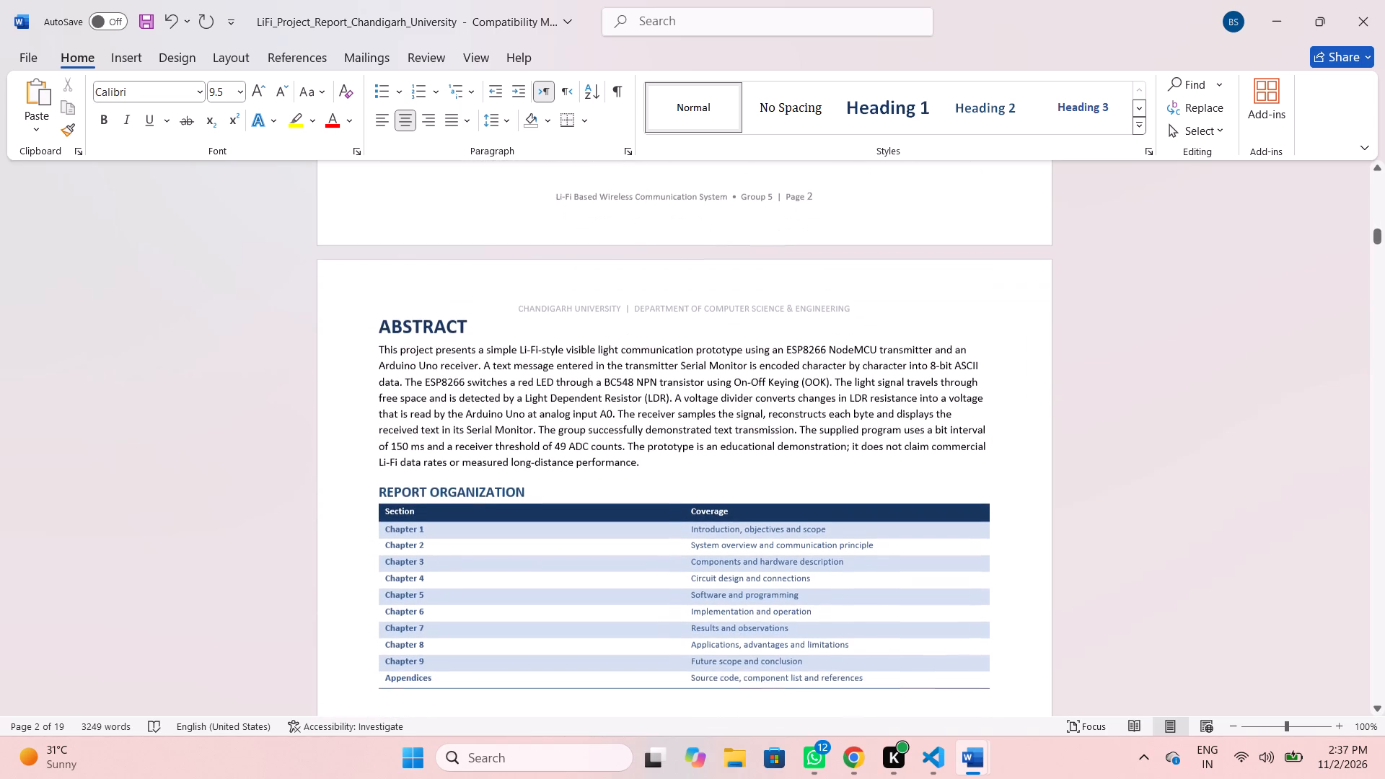
pyautogui.scroll(-1, 558, 414)
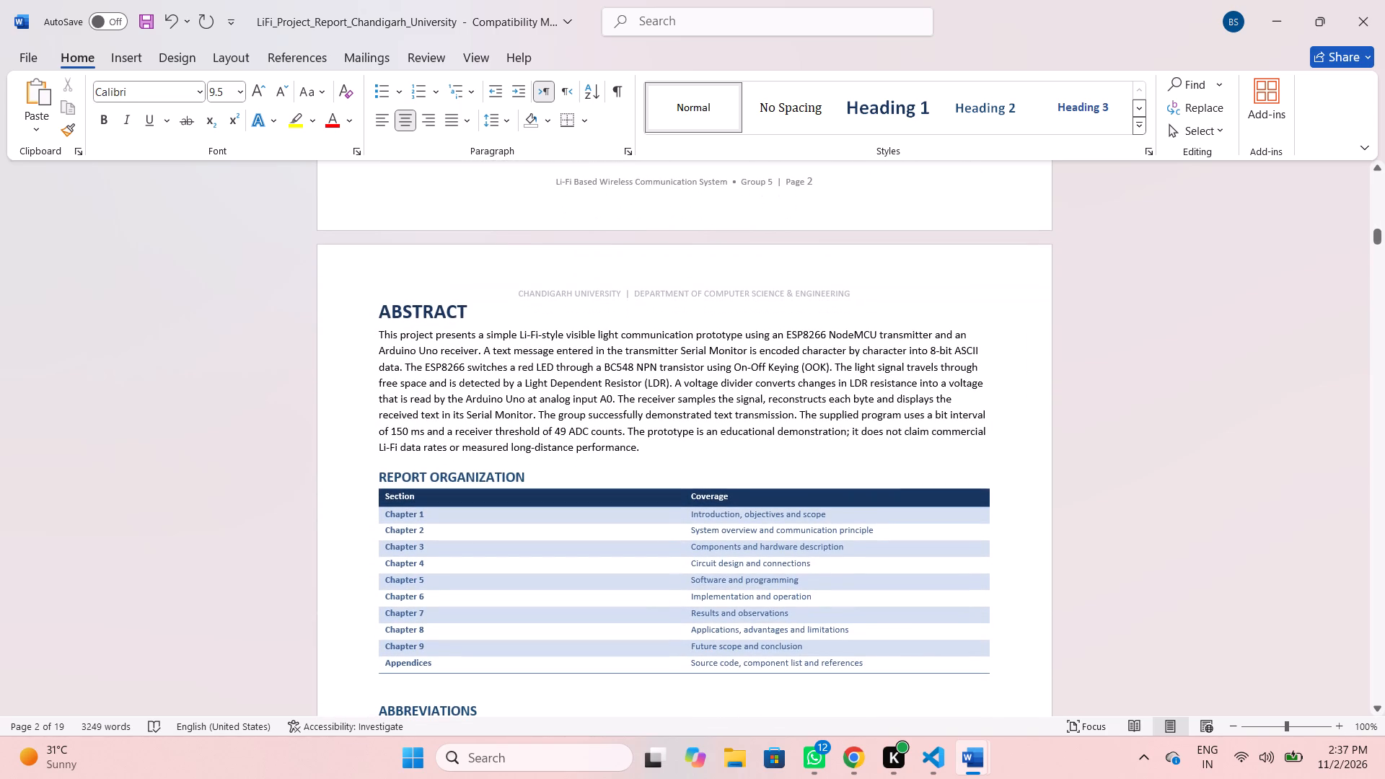
pyautogui.scroll(-1, 558, 414)
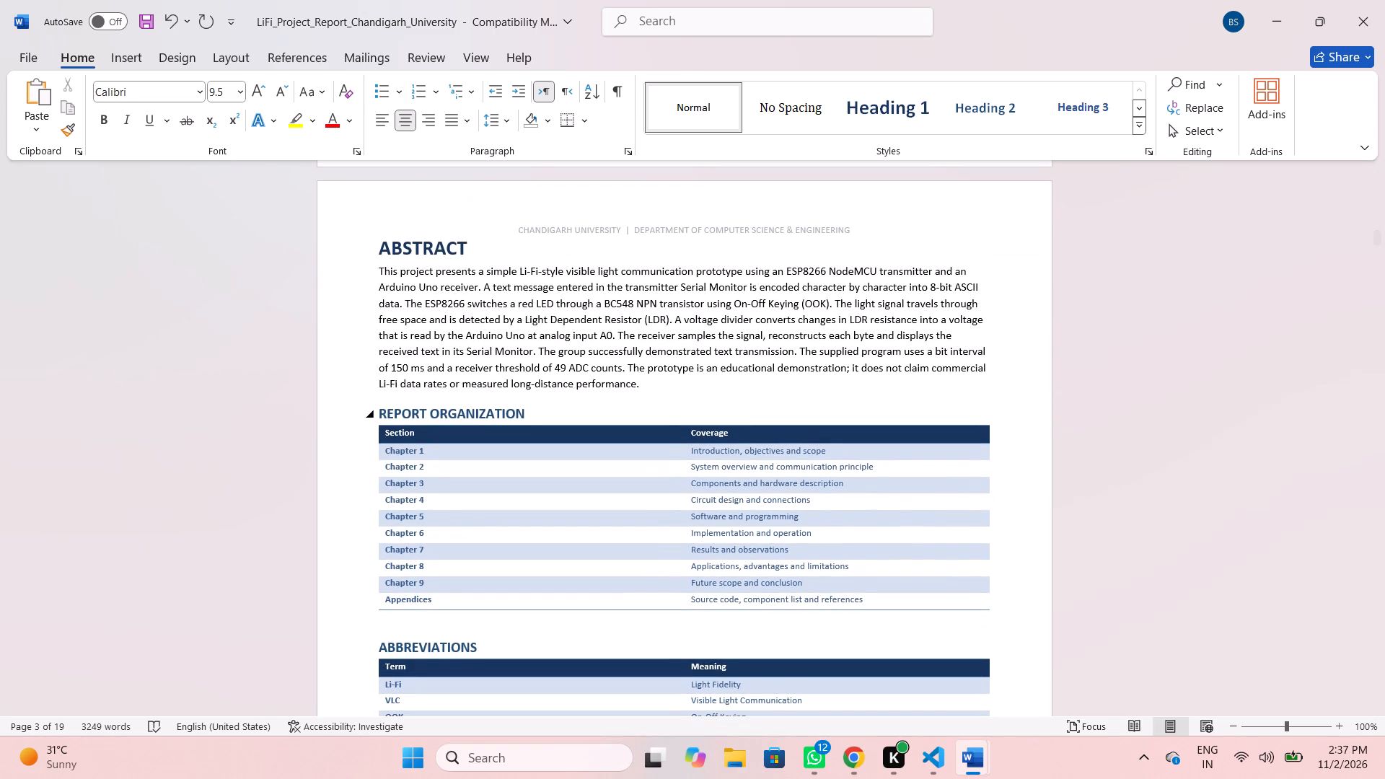
pyautogui.scroll(-1, 558, 414)
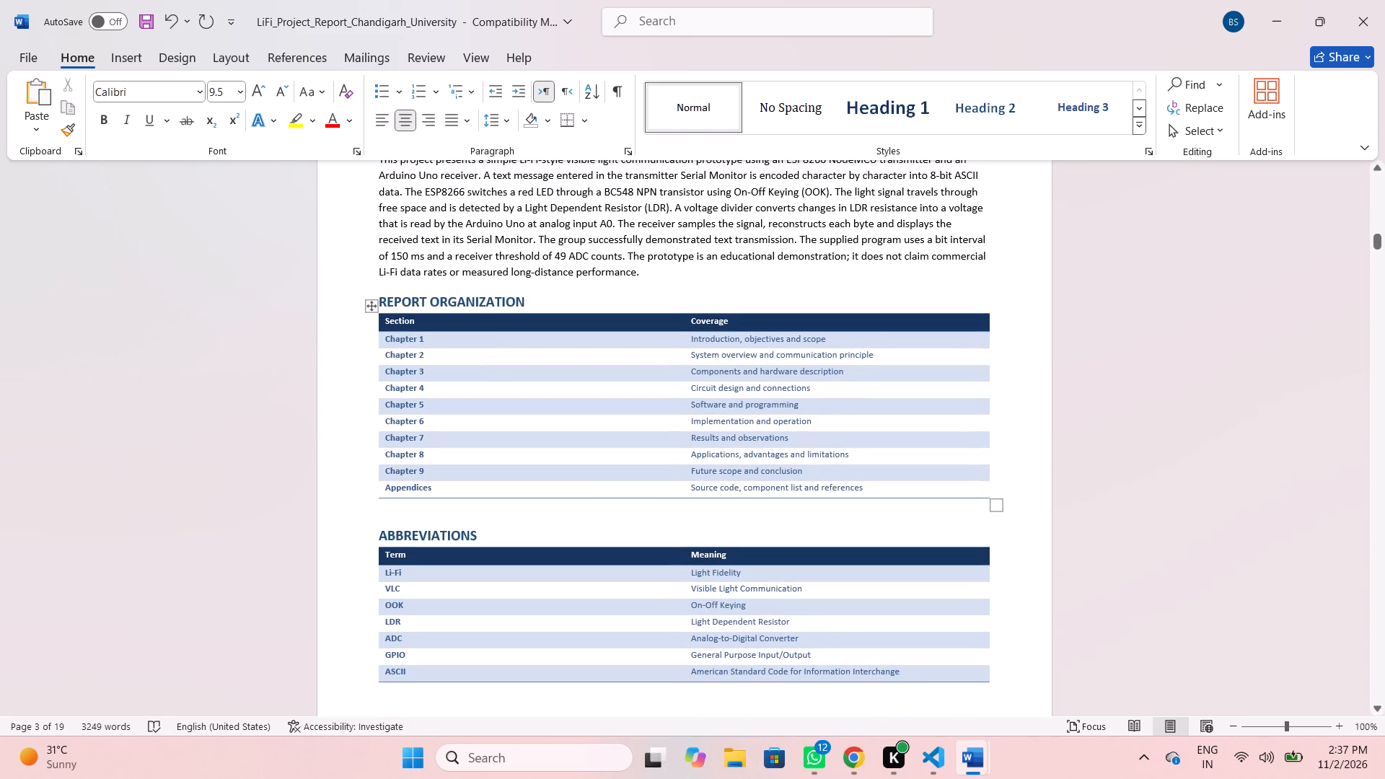
pyautogui.scroll(-1, 558, 414)
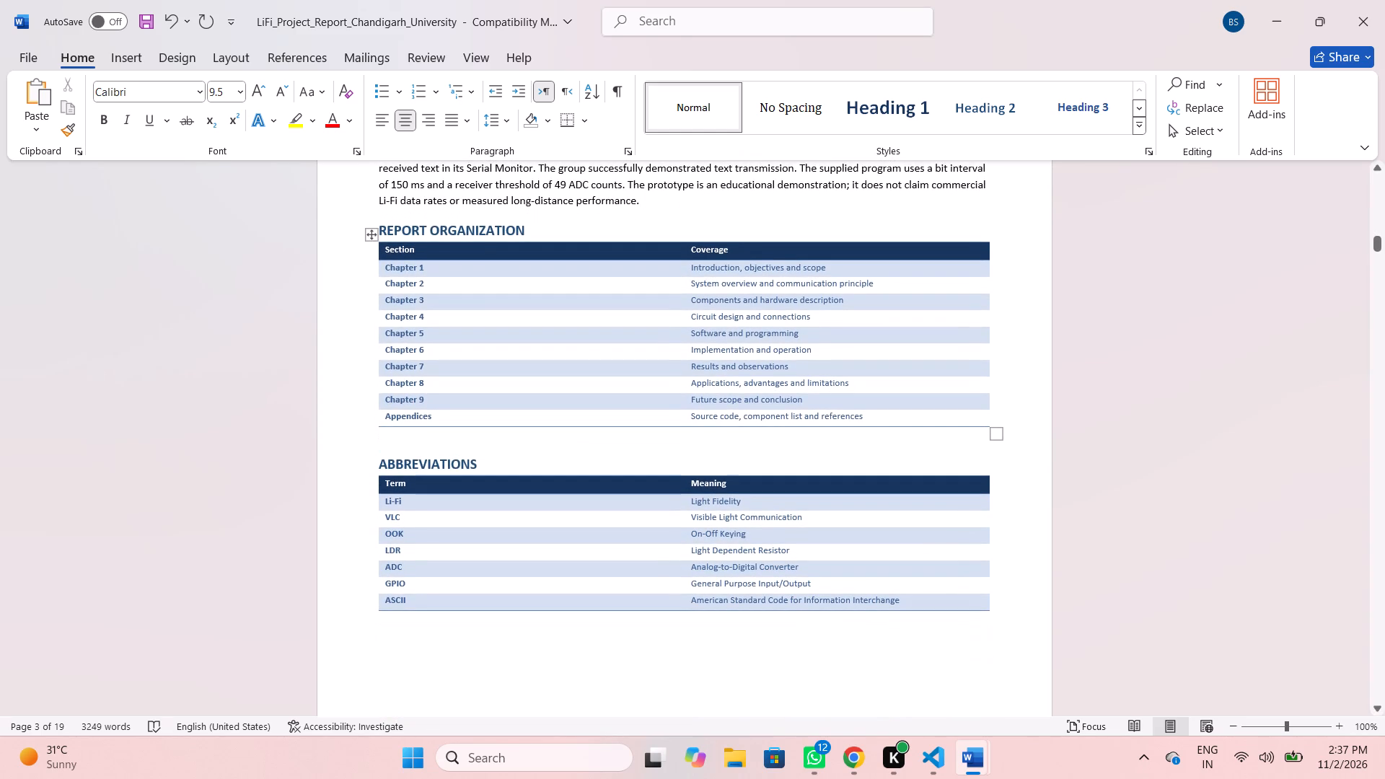
# Review Chapter 1 — Introduction, from the introduction to Li-Fi through the problem statement, objectives and scope.
pyautogui.scroll(-3, 558, 414)
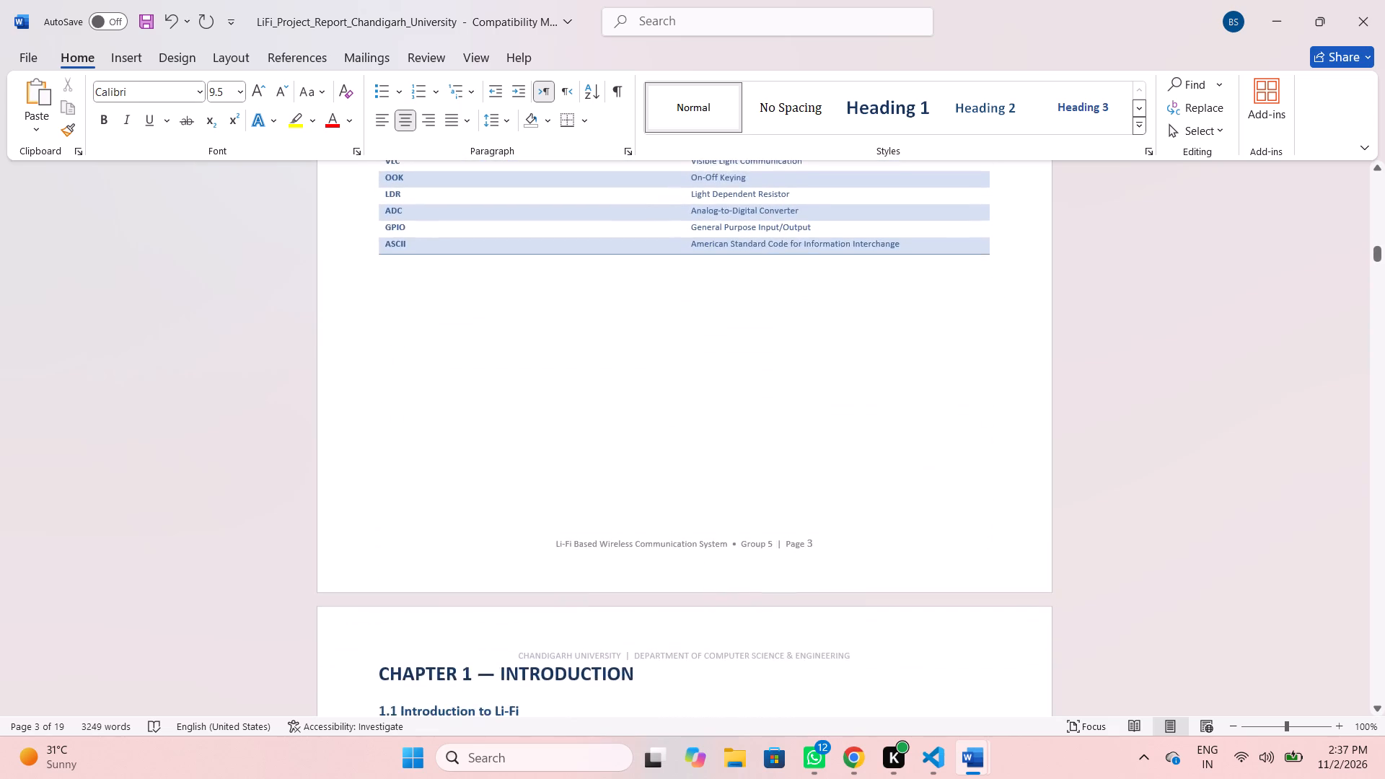
pyautogui.scroll(-3, 558, 414)
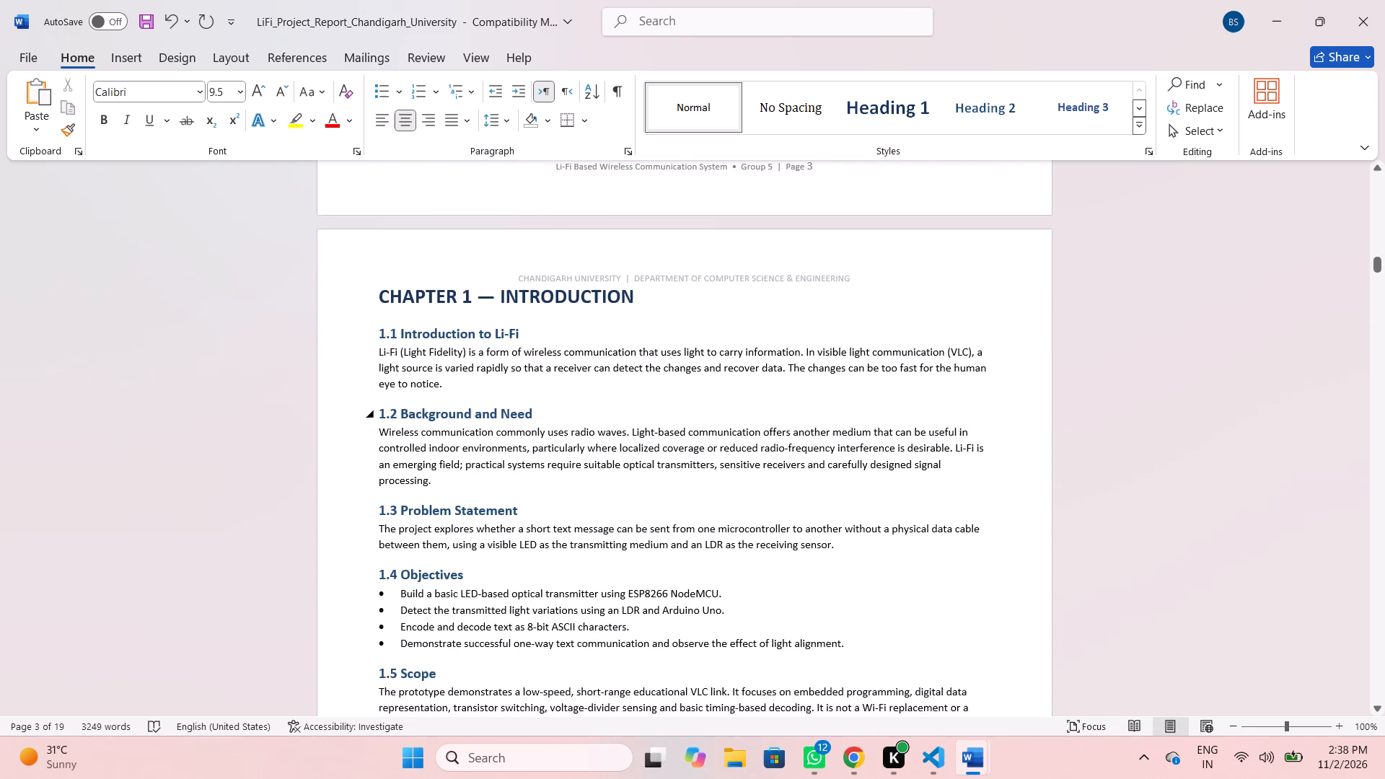
pyautogui.scroll(-2, 558, 414)
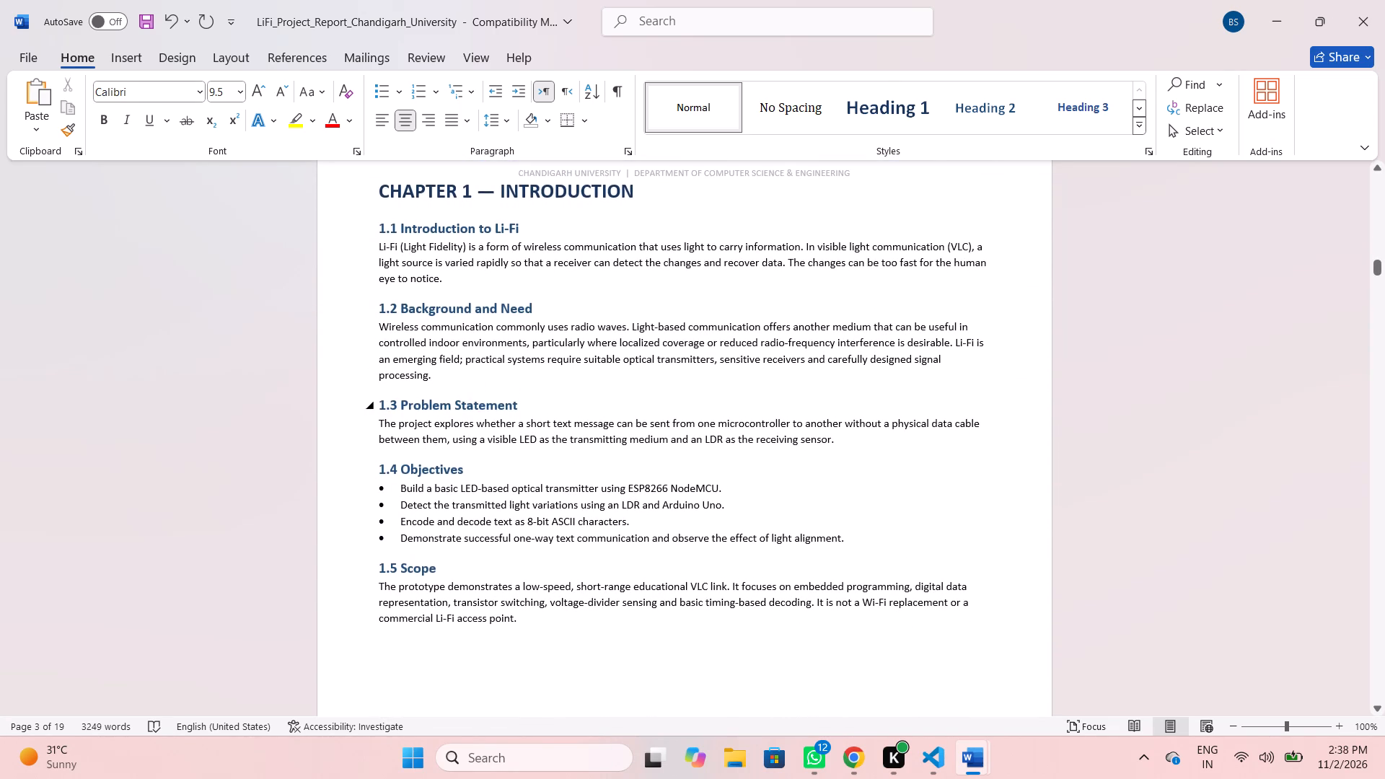
pyautogui.scroll(-1, 558, 414)
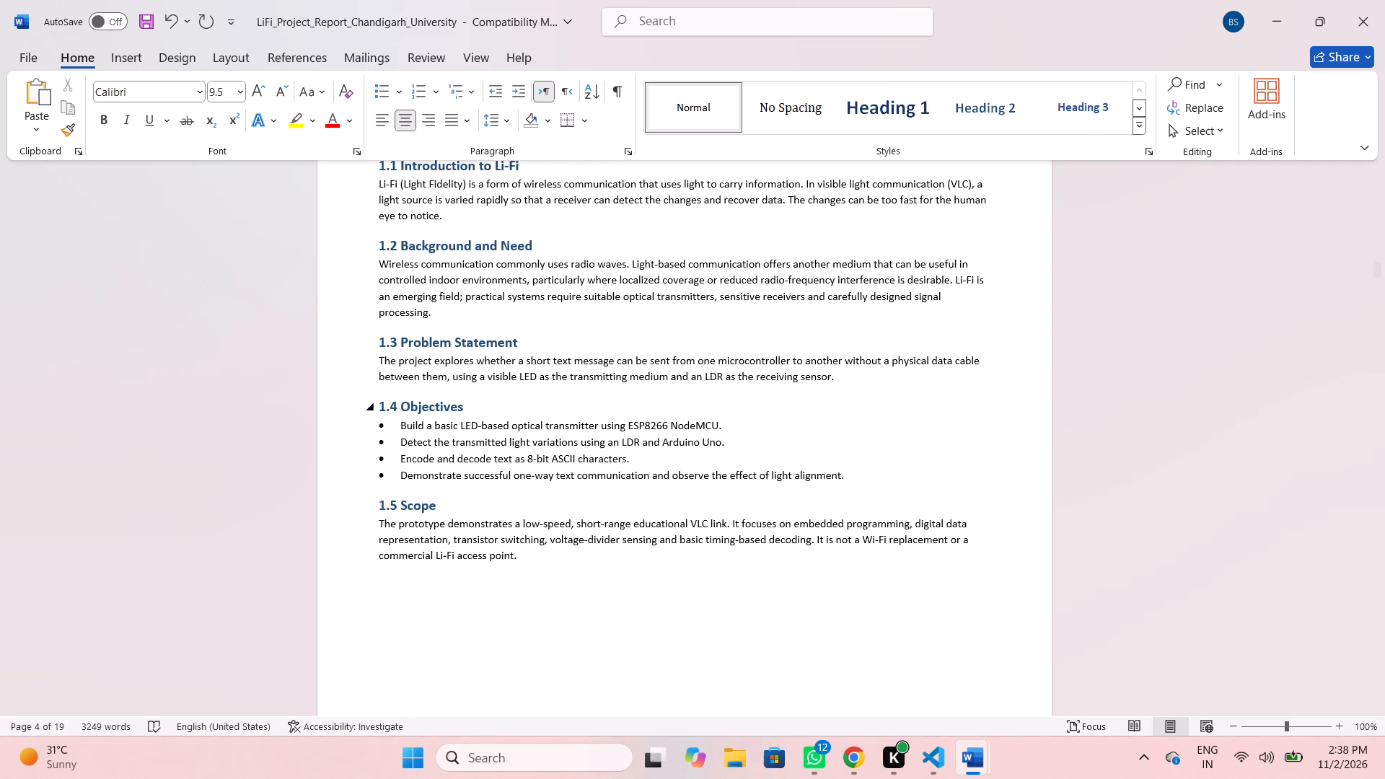
pyautogui.scroll(-1, 558, 414)
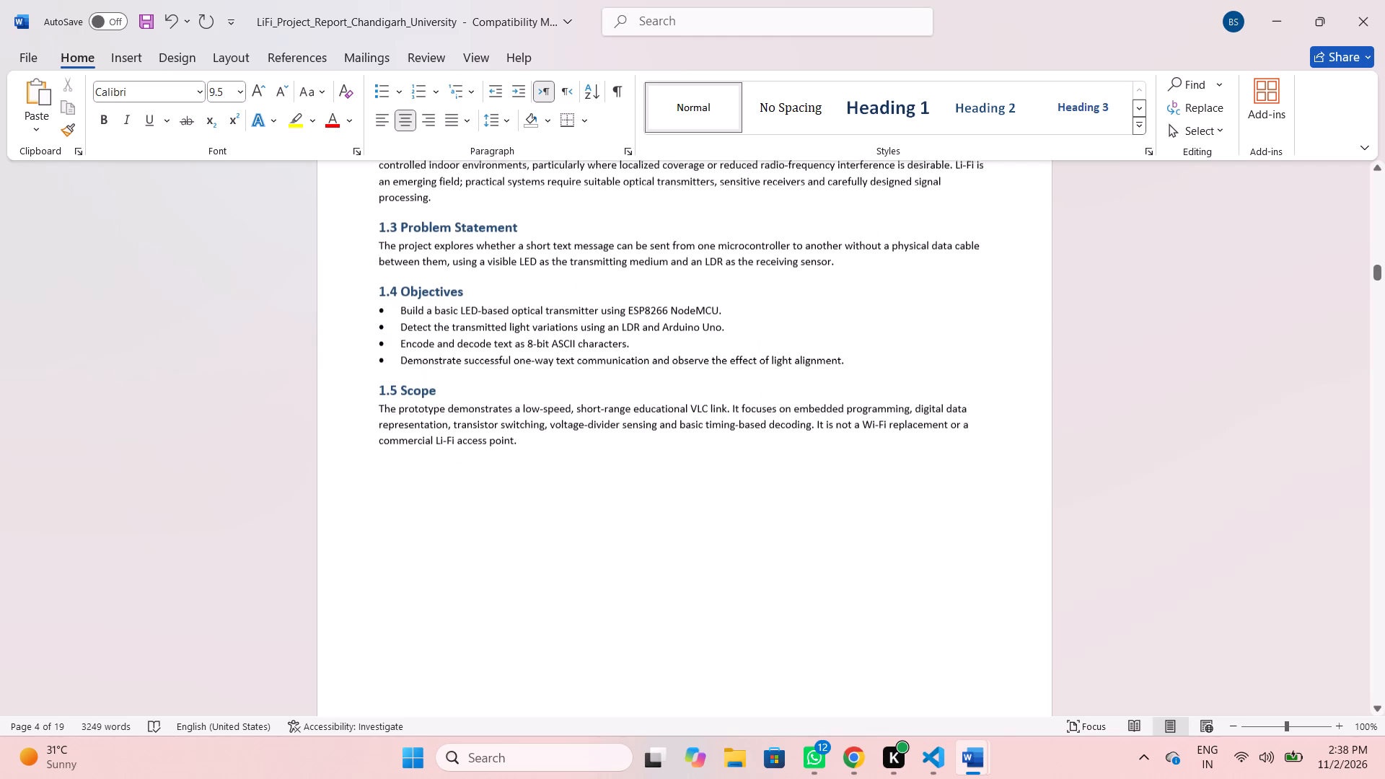
# Review Chapter 2 — System Overview and Working Principle, including the block diagram, working principle list and Data Frame table.
pyautogui.scroll(-1, 558, 414)
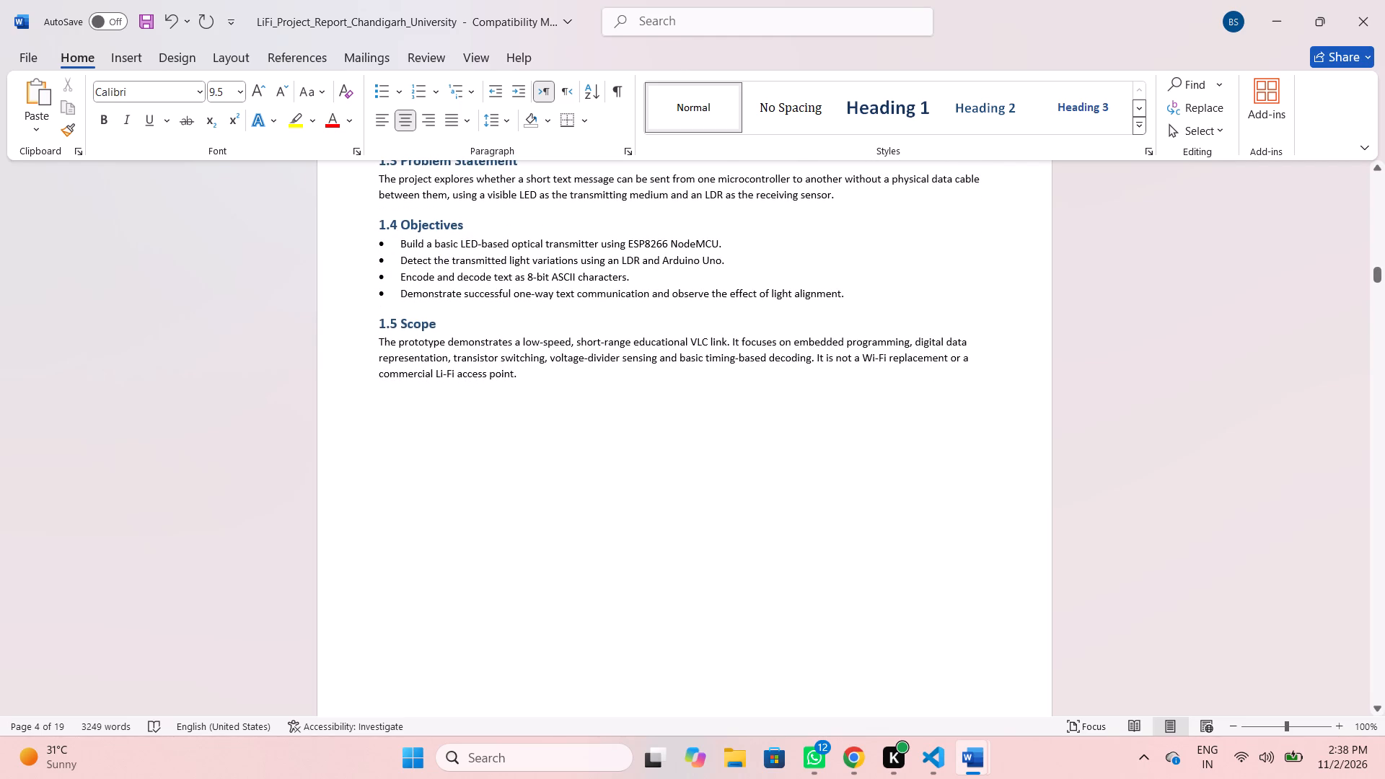
pyautogui.scroll(-2, 558, 414)
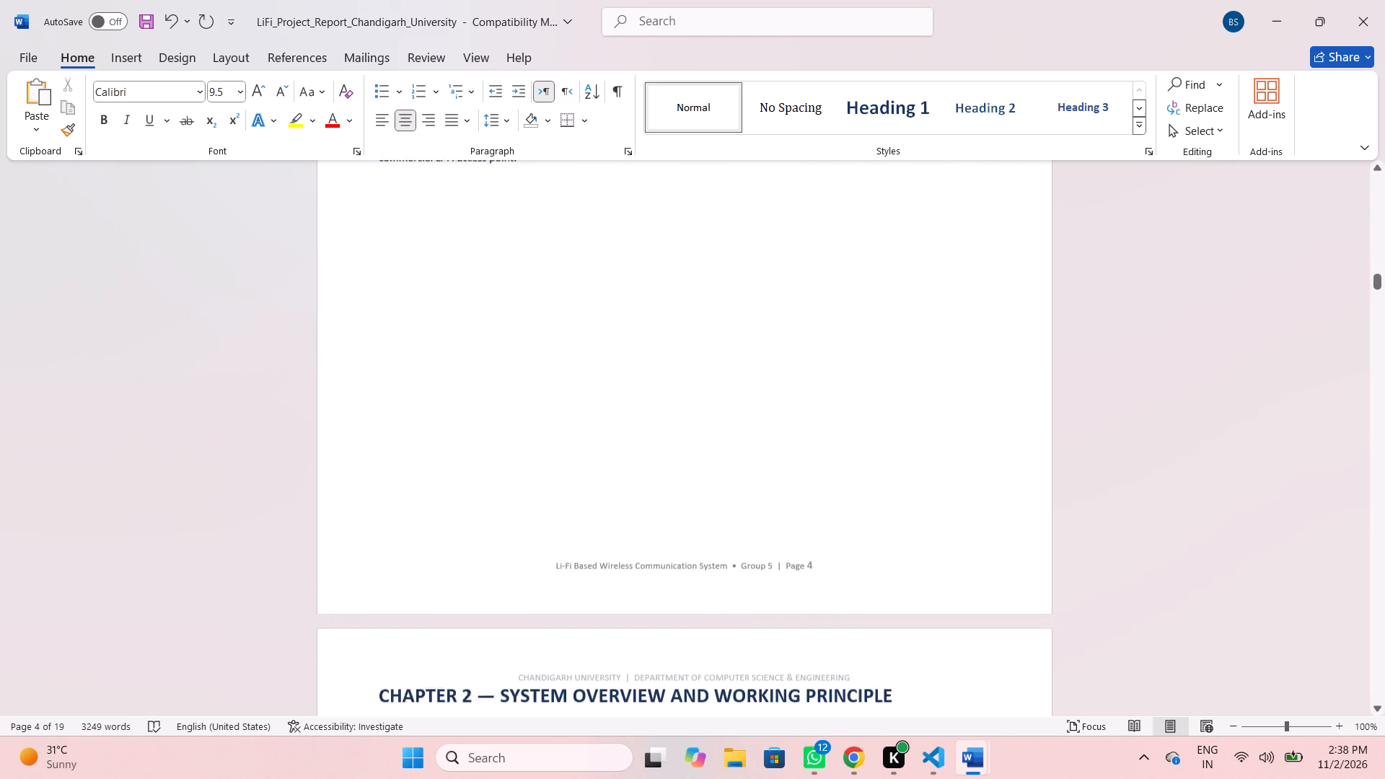
pyautogui.scroll(-4, 558, 414)
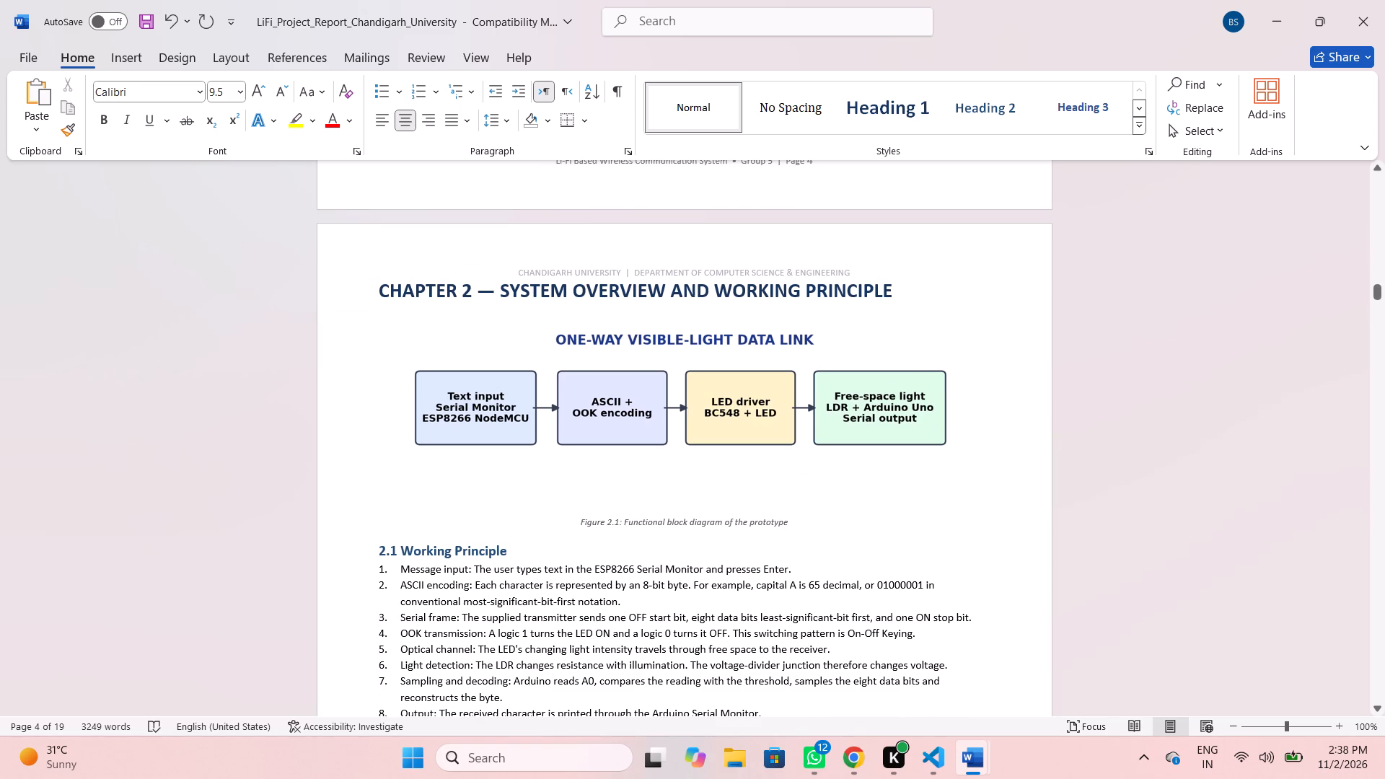
pyautogui.scroll(-1, 589, 535)
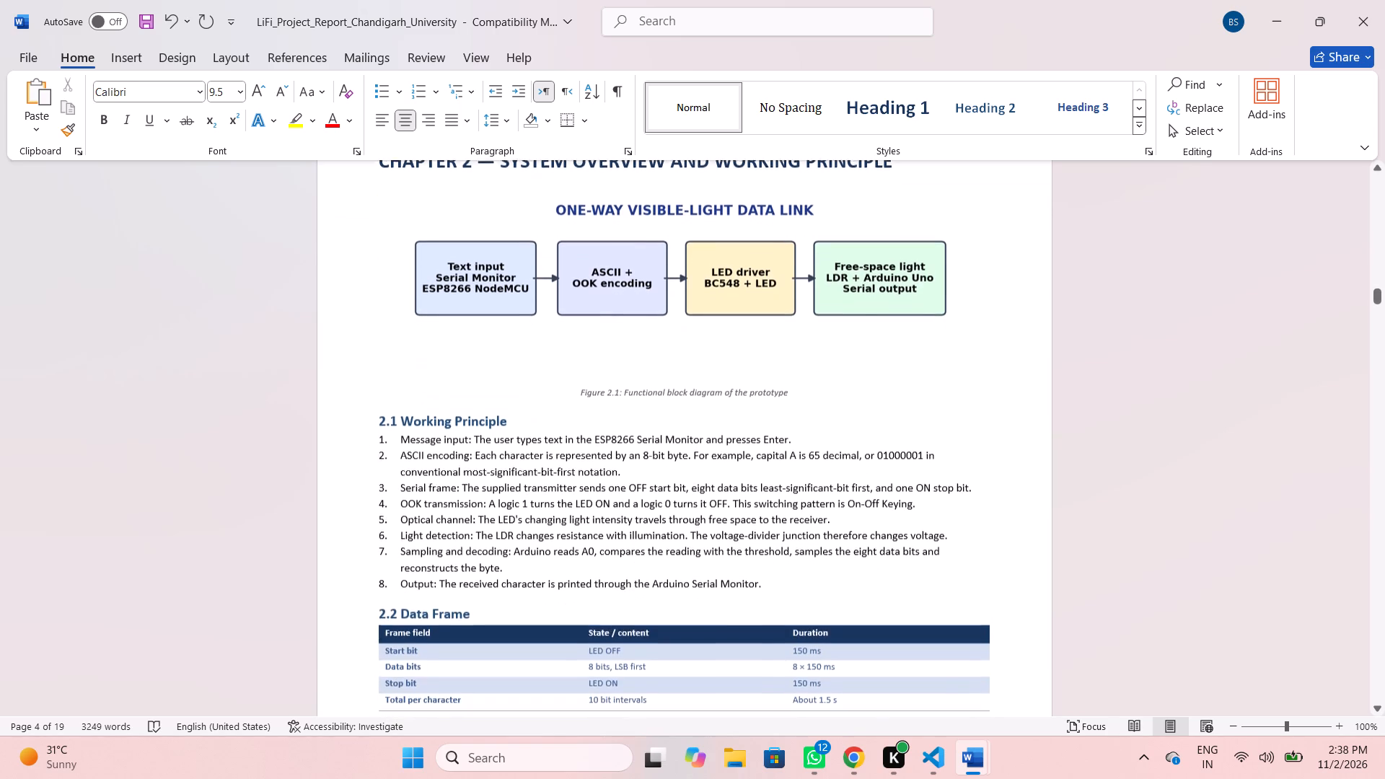
pyautogui.scroll(-1, 589, 535)
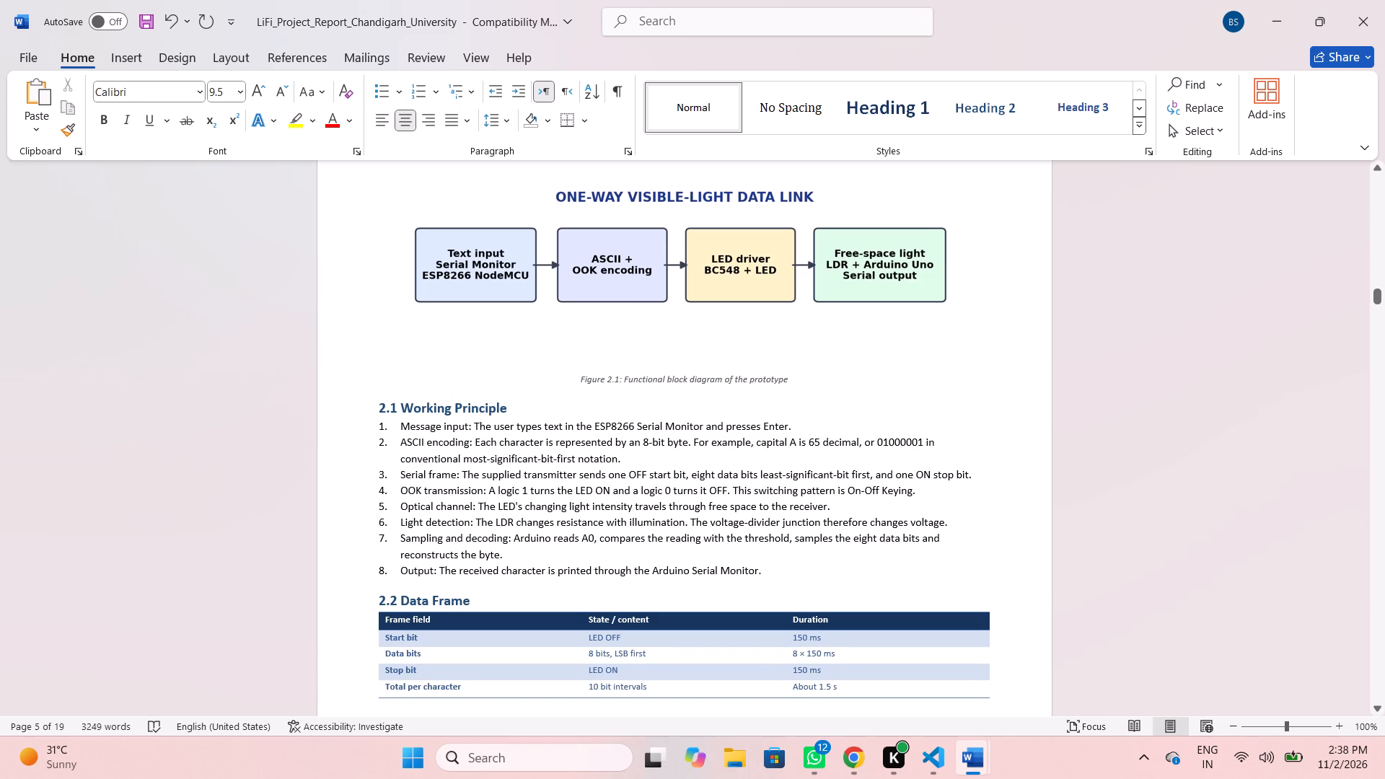
pyautogui.scroll(-3, 589, 535)
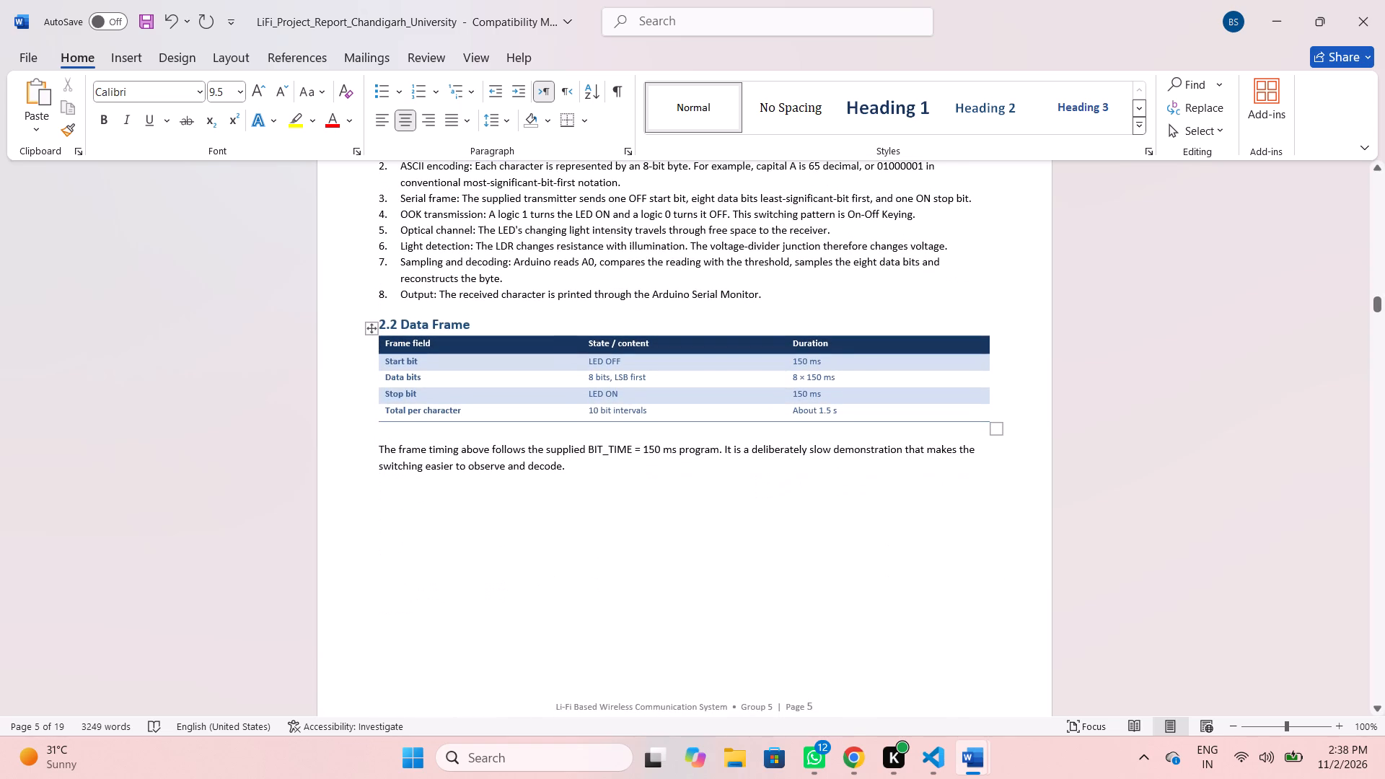
pyautogui.scroll(-1, 589, 535)
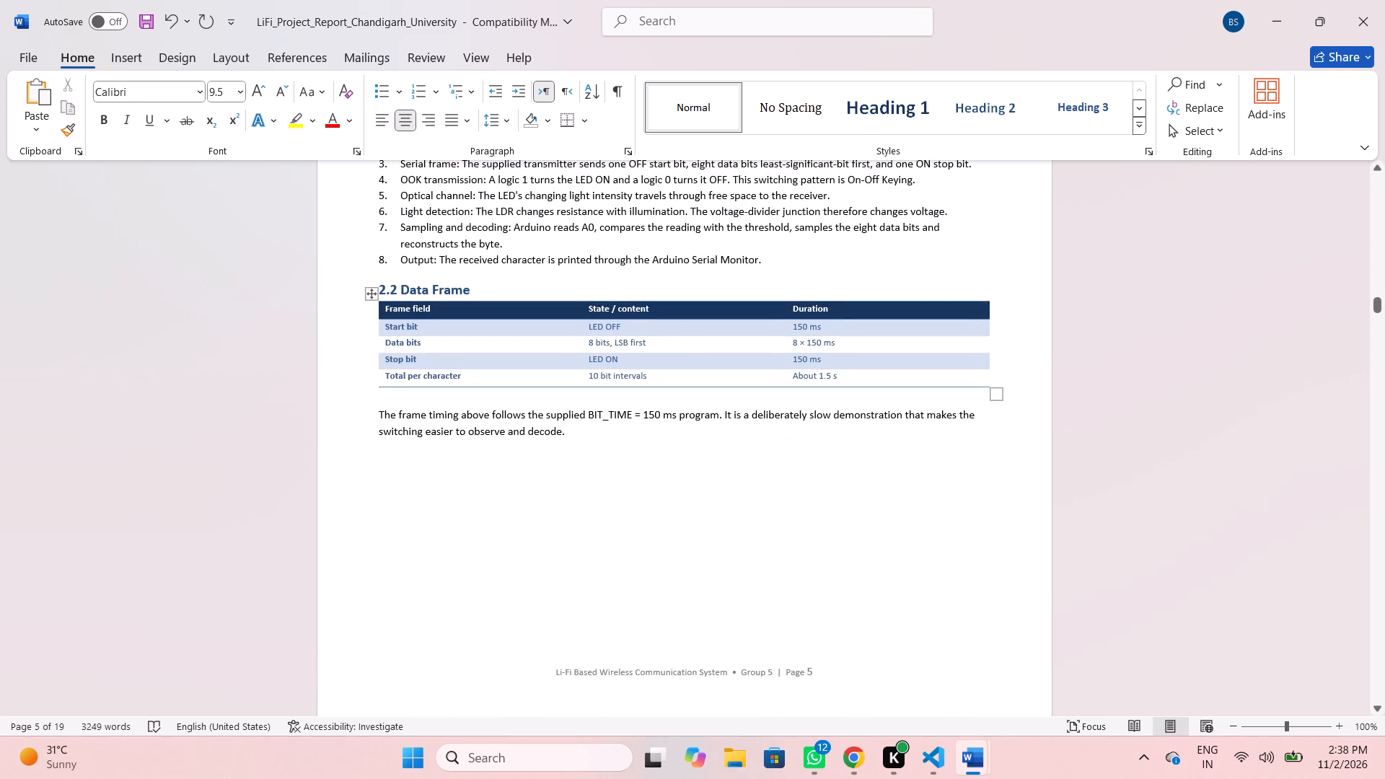
pyautogui.scroll(-1, 589, 535)
# Review Chapter 3 — Components and Hardware Description, from the ESP8266 NodeMCU section through the 3.6 Component photographs section.
pyautogui.scroll(-1, 589, 535)
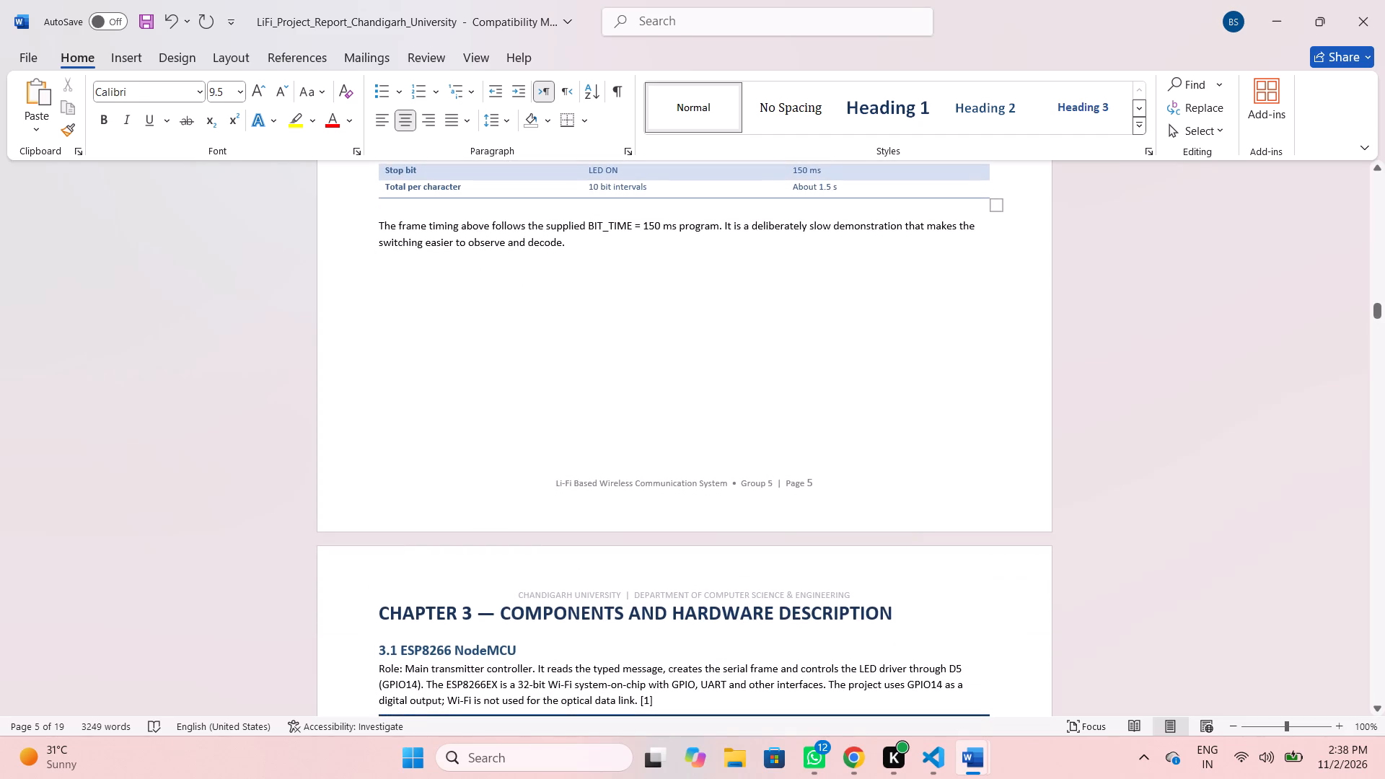
pyautogui.scroll(-3, 589, 535)
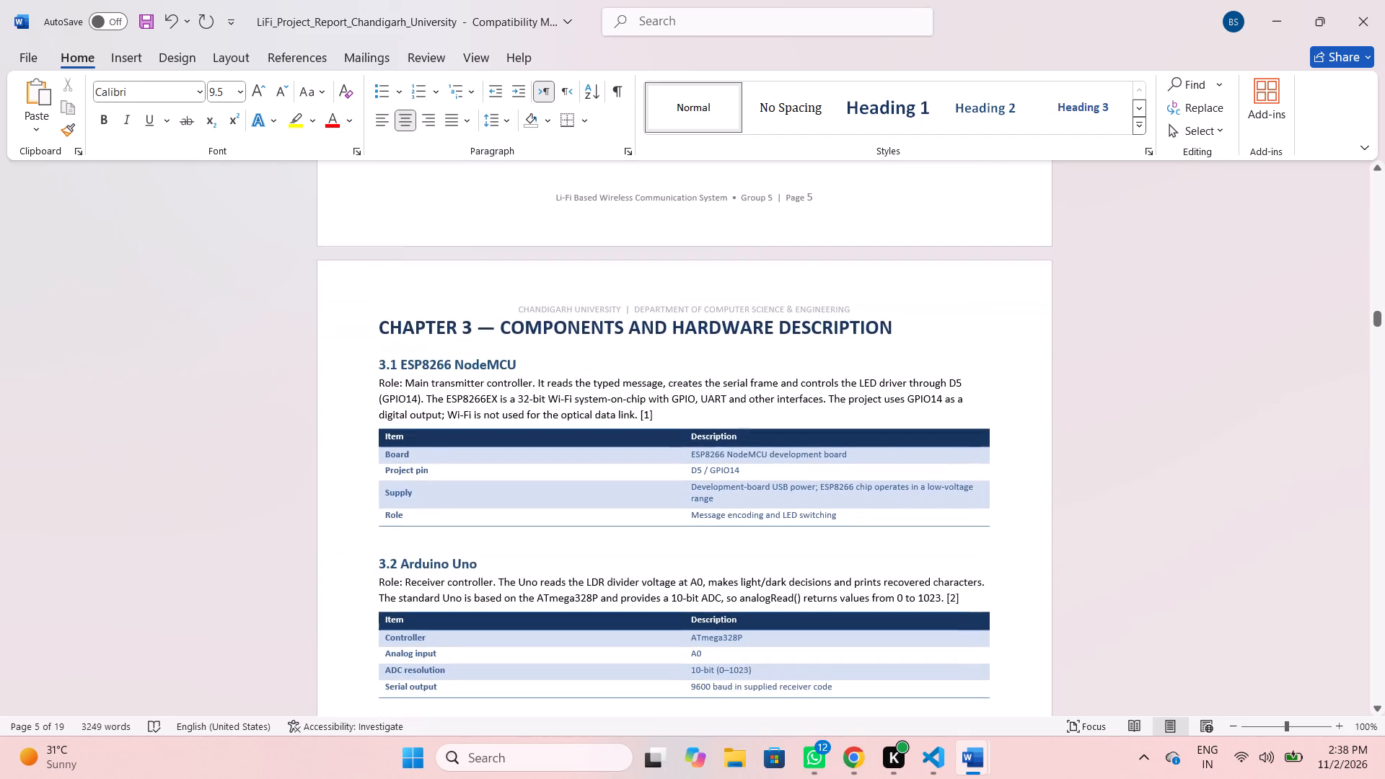
pyautogui.scroll(-1, 589, 535)
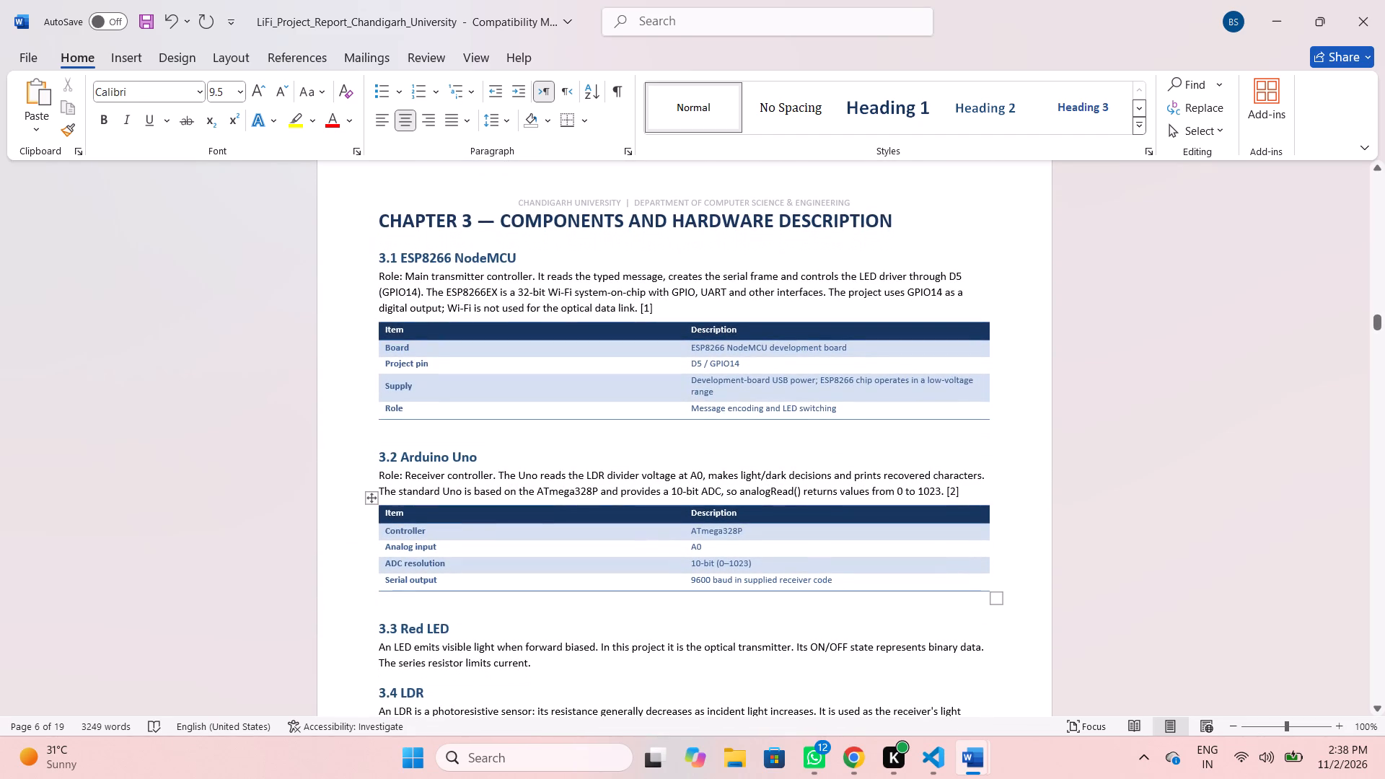
pyautogui.scroll(-4, 589, 535)
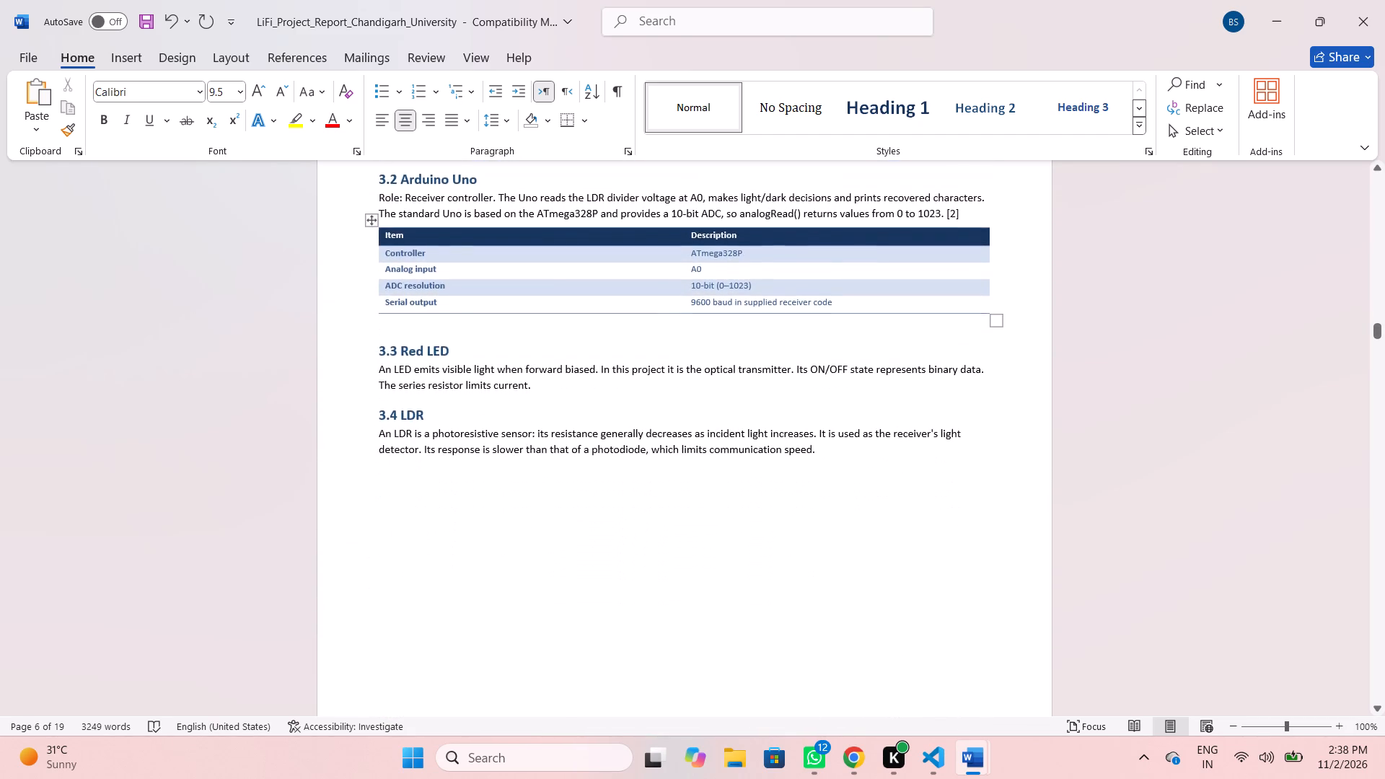
pyautogui.scroll(-4, 589, 535)
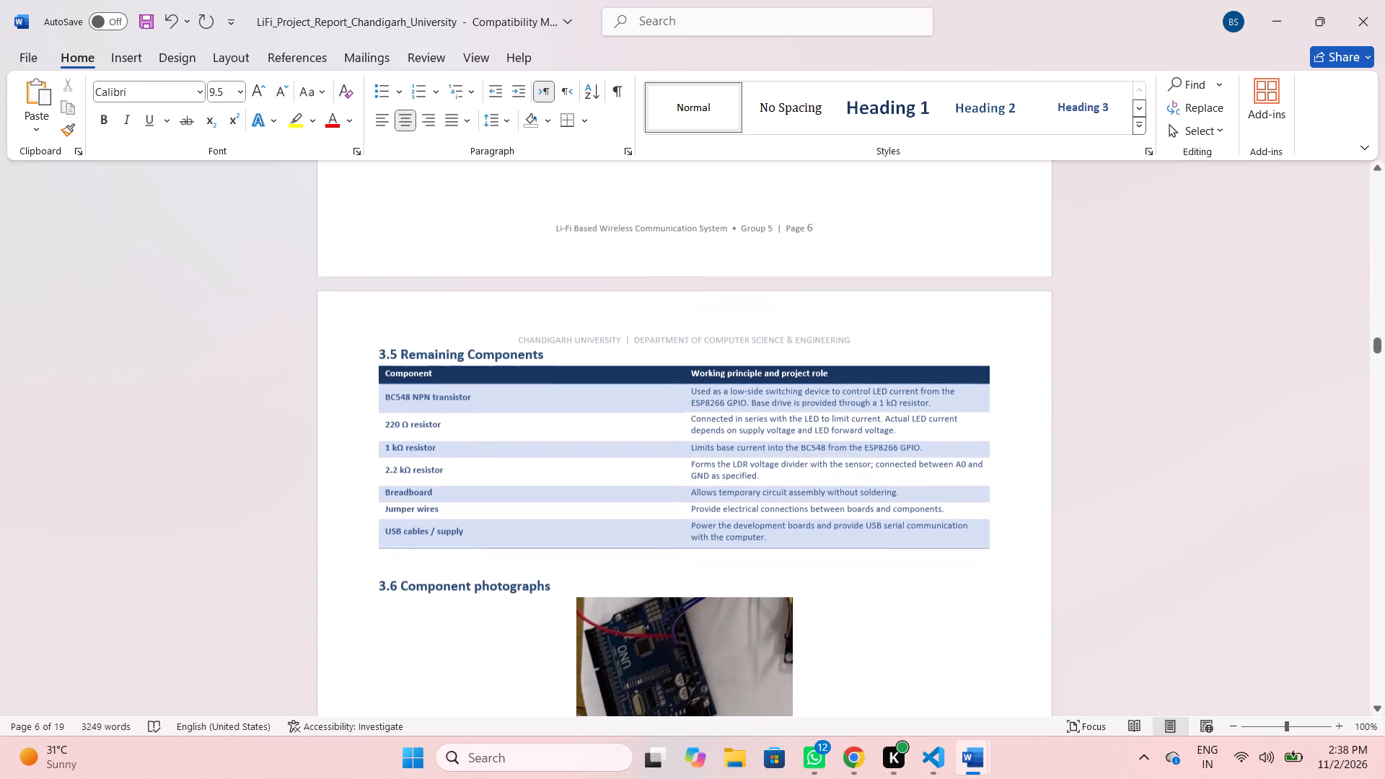
pyautogui.scroll(-1, 589, 535)
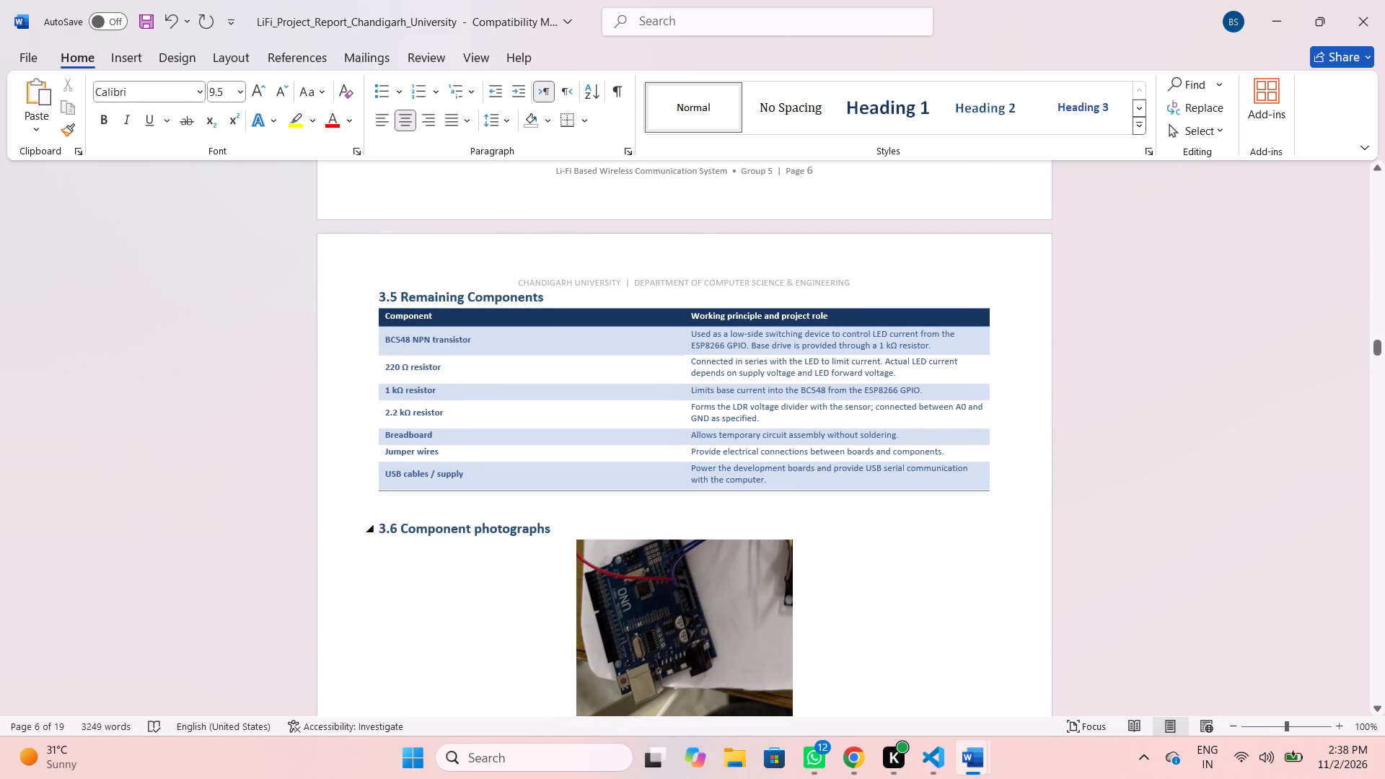
pyautogui.scroll(-1, 589, 535)
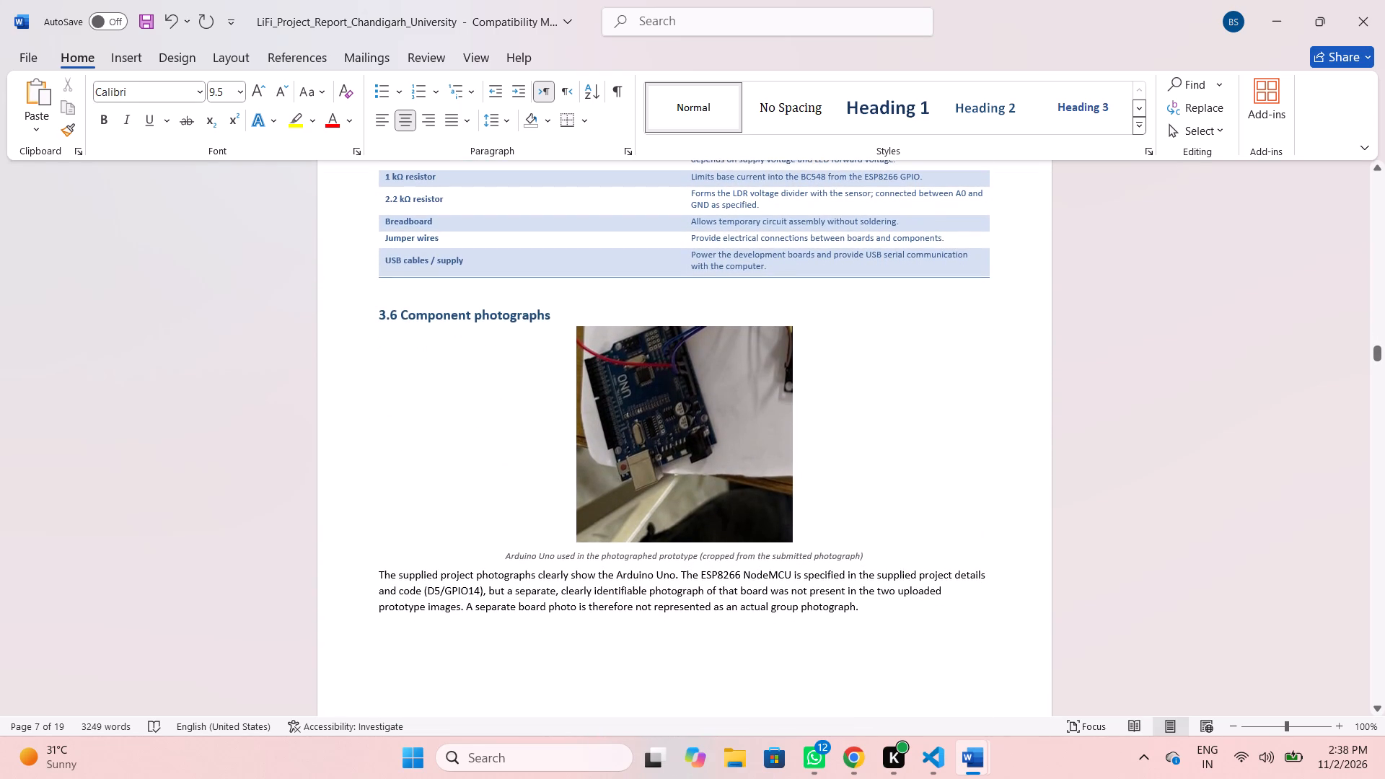
pyautogui.scroll(-1, 589, 535)
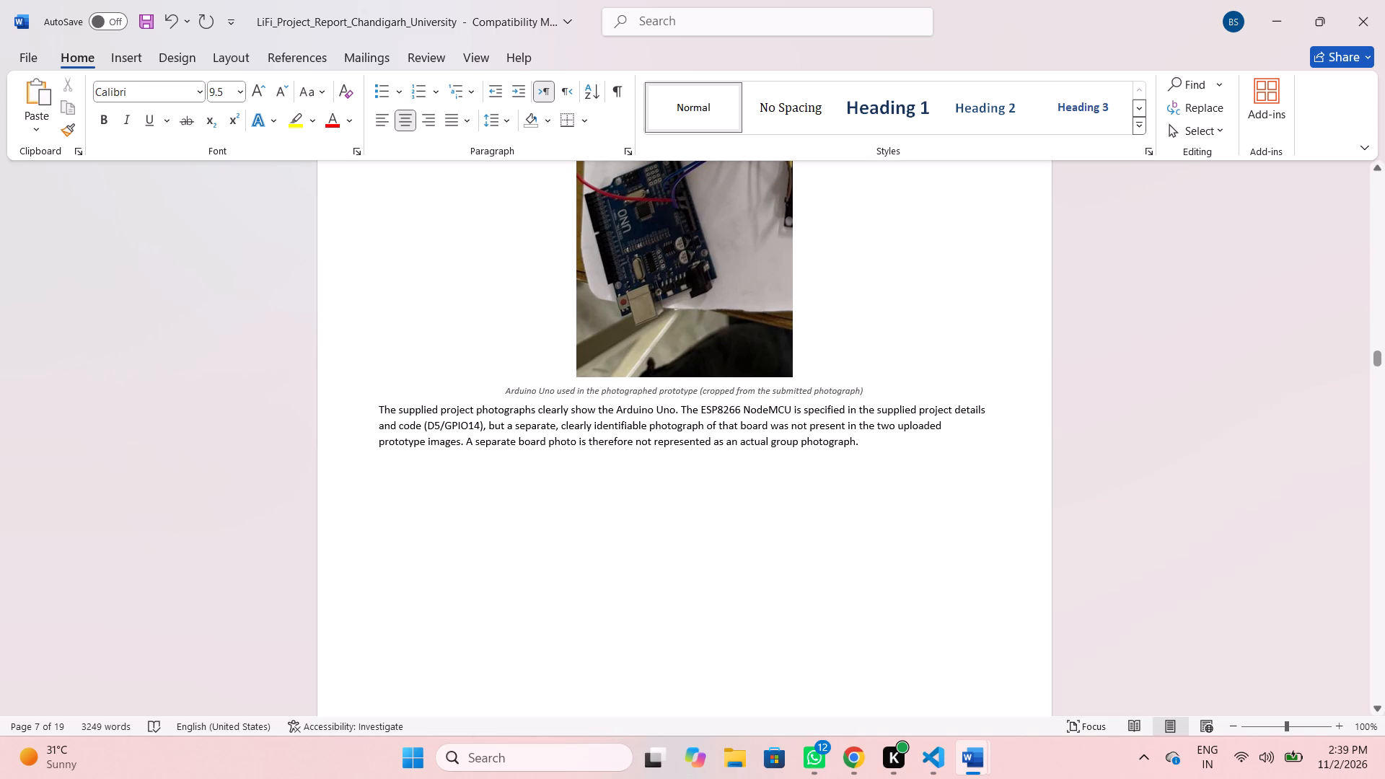
# Delete the text about the missing ESP8266 board photo below the Arduino Uno picture, keeping only the paragraph's first sentence.
pyautogui.click(876, 449)
pyautogui.press('BackSpace')
pyautogui.press('BackSpace')
pyautogui.press('BackSpace')
pyautogui.press('BackSpace')
pyautogui.press('BackSpace')
pyautogui.press('BackSpace')
pyautogui.press('BackSpace')
pyautogui.press('BackSpace')
pyautogui.press('BackSpace')
pyautogui.press('BackSpace')
pyautogui.press('BackSpace')
pyautogui.press('BackSpace')
pyautogui.press('BackSpace')
pyautogui.press('BackSpace')
pyautogui.press('BackSpace')
pyautogui.press('BackSpace')
pyautogui.press('BackSpace')
pyautogui.press('BackSpace')
pyautogui.press('BackSpace')
pyautogui.press('BackSpace')
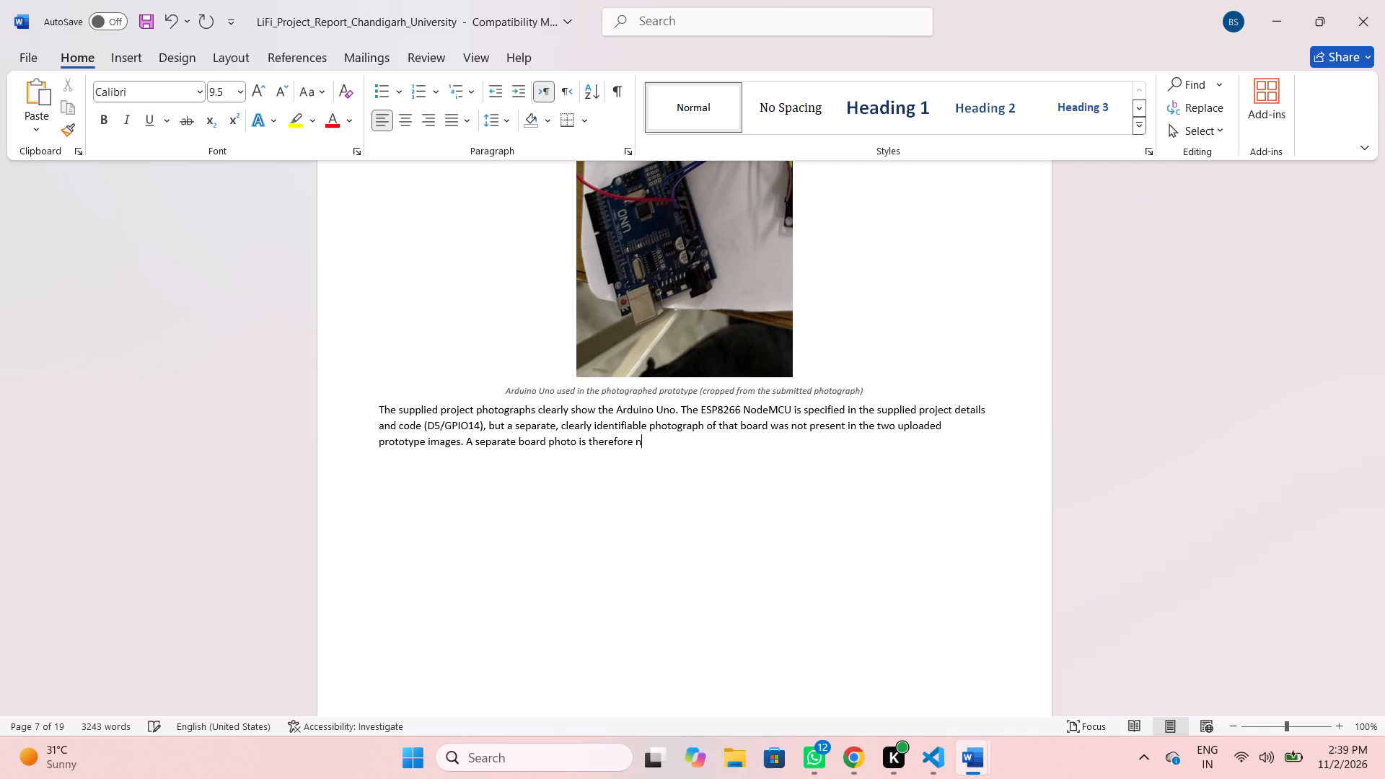
pyautogui.moveTo(683, 413); pyautogui.dragTo(703, 452)
pyautogui.press('BackSpace')
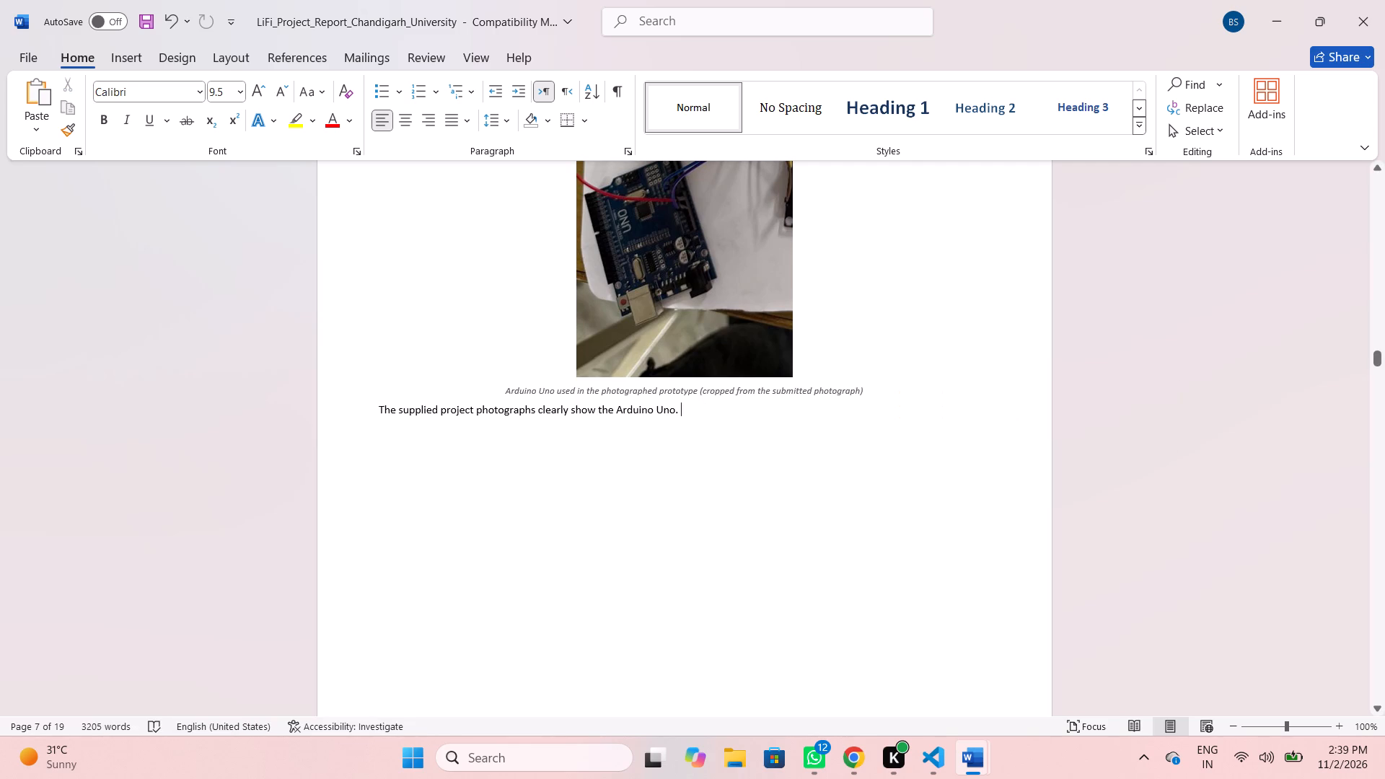
# Remove the word "photographed" from the Arduino Uno picture caption in section 3.6.
pyautogui.click(659, 396)
pyautogui.press('BackSpace')
pyautogui.press('BackSpace')
pyautogui.press('BackSpace')
pyautogui.press('BackSpace')
pyautogui.press('BackSpace')
pyautogui.press('BackSpace')
pyautogui.press('BackSpace')
pyautogui.press('BackSpace')
pyautogui.press('BackSpace')
pyautogui.press('BackSpace')
pyautogui.press('BackSpace')
pyautogui.press('BackSpace')
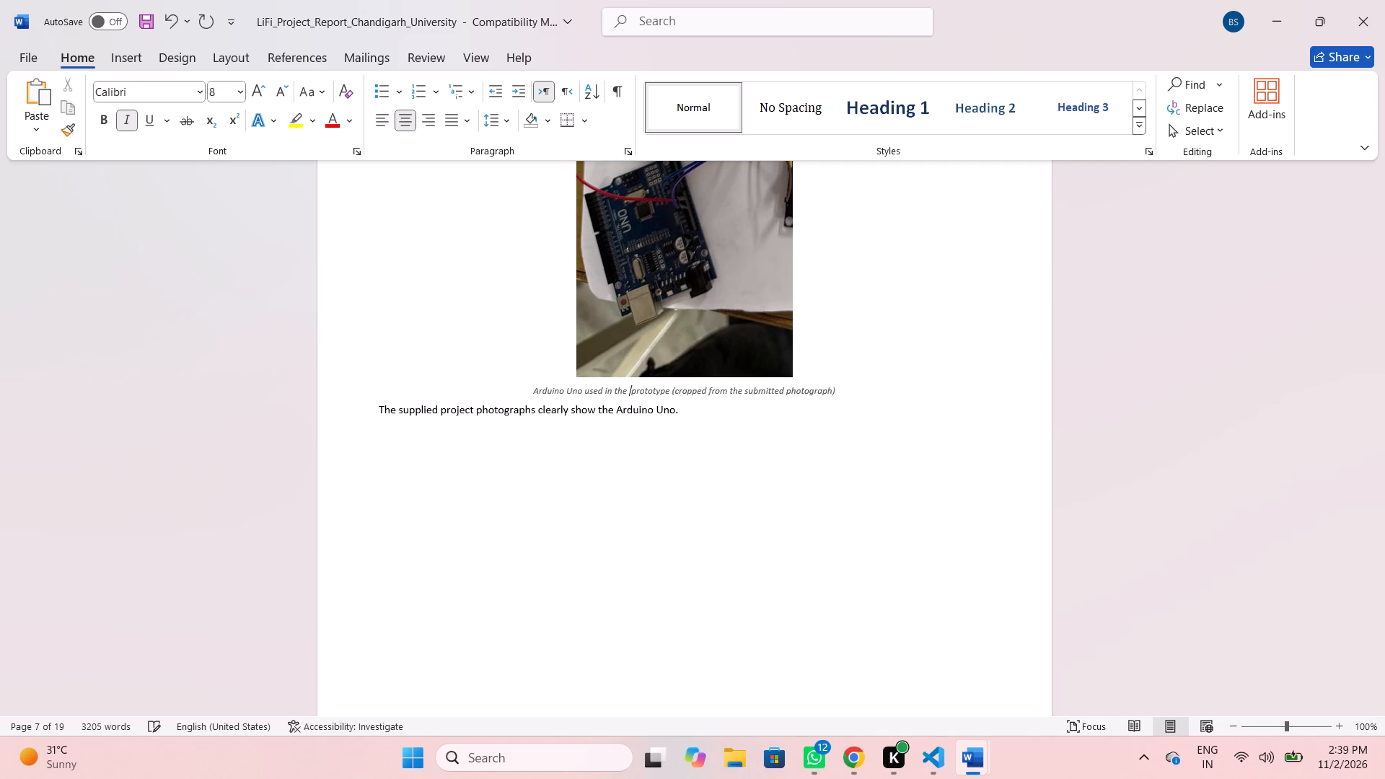
pyautogui.press('BackSpace')
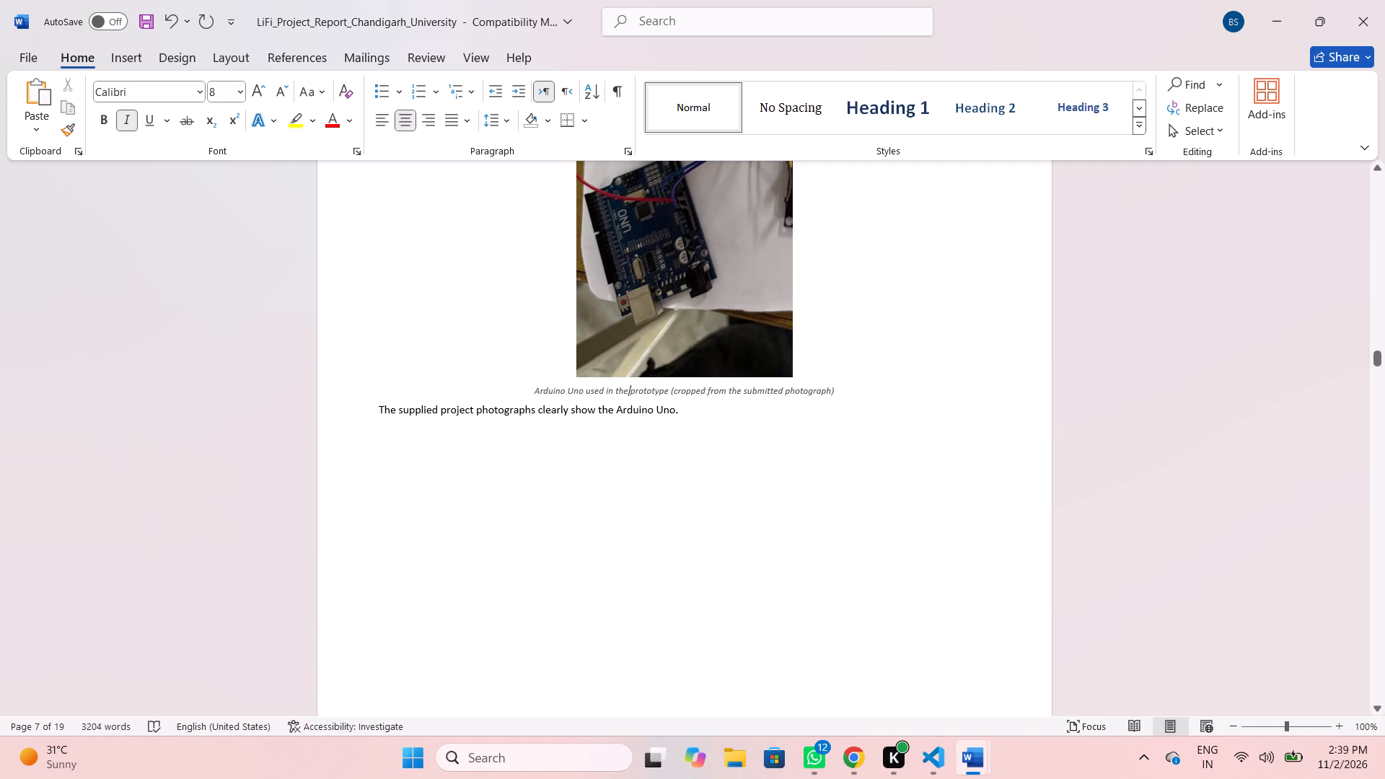
# Remove "(cropped from the submitted photograph)" from the end of the Arduino Uno caption, leaving "Arduino Uno used in the prototype".
pyautogui.click(836, 394)
pyautogui.press('BackSpace')
pyautogui.press('BackSpace')
pyautogui.press('BackSpace')
pyautogui.press('BackSpace')
pyautogui.press('BackSpace')
pyautogui.press('BackSpace')
pyautogui.press('BackSpace')
pyautogui.press('BackSpace')
pyautogui.press('BackSpace')
pyautogui.press('BackSpace')
pyautogui.press('BackSpace')
pyautogui.press('BackSpace')
pyautogui.press('BackSpace')
pyautogui.press('BackSpace')
pyautogui.press('BackSpace')
pyautogui.press('BackSpace')
pyautogui.press('BackSpace')
pyautogui.press('BackSpace')
pyautogui.press('BackSpace')
pyautogui.press('BackSpace')
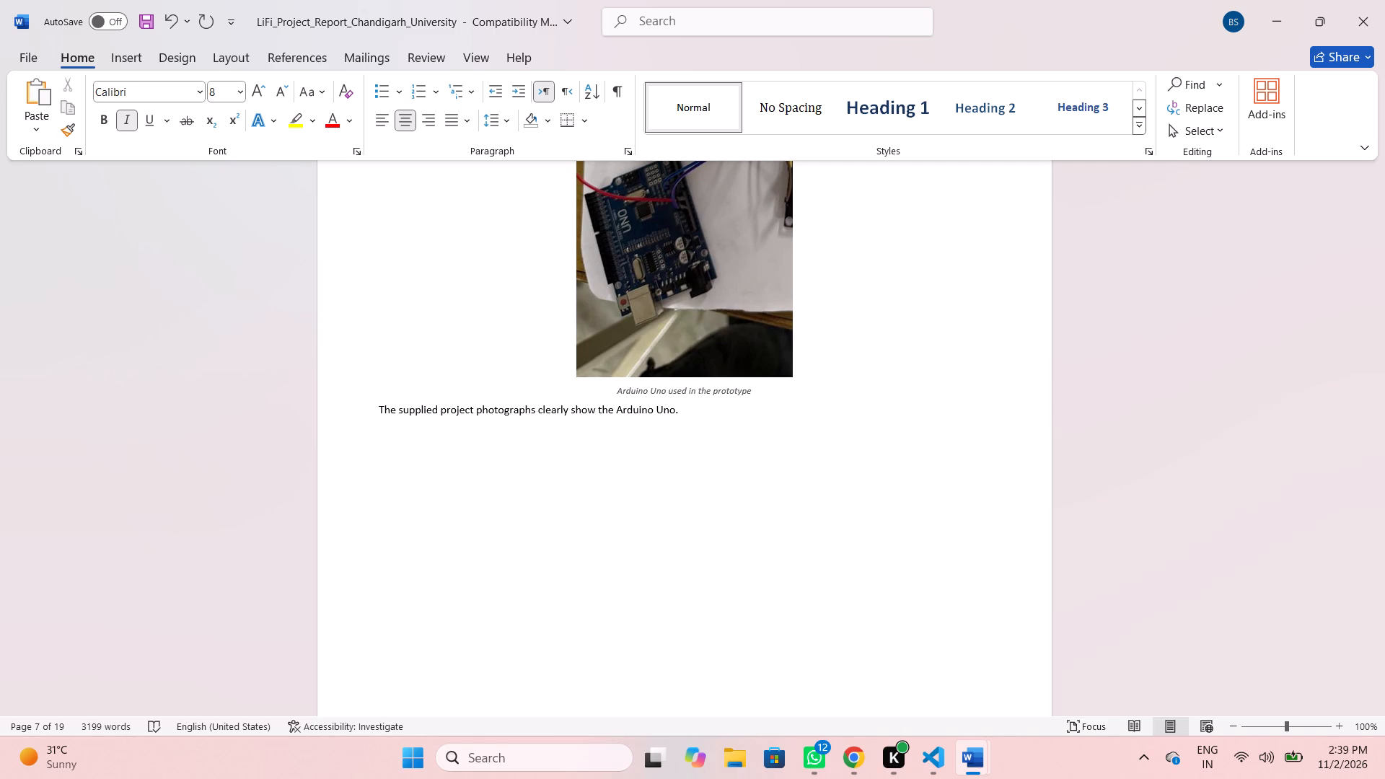
# Delete the remaining sentence "The supplied project photographs clearly show the Arduino Uno." and its empty paragraph below the caption.
pyautogui.click(698, 414)
pyautogui.moveTo(376, 408); pyautogui.dragTo(494, 398)
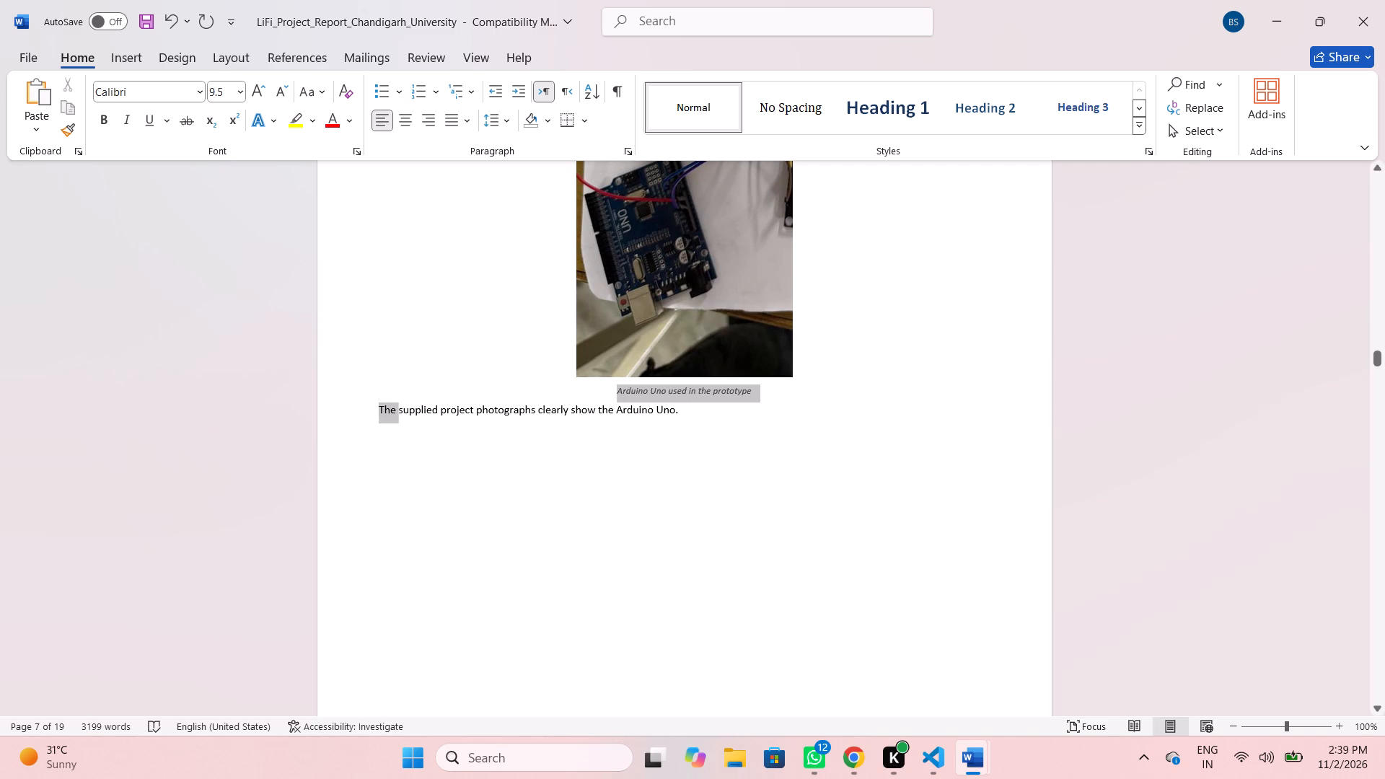
pyautogui.moveTo(494, 398); pyautogui.dragTo(670, 418)
pyautogui.press('BackSpace')
pyautogui.scroll(-2, 670, 418)
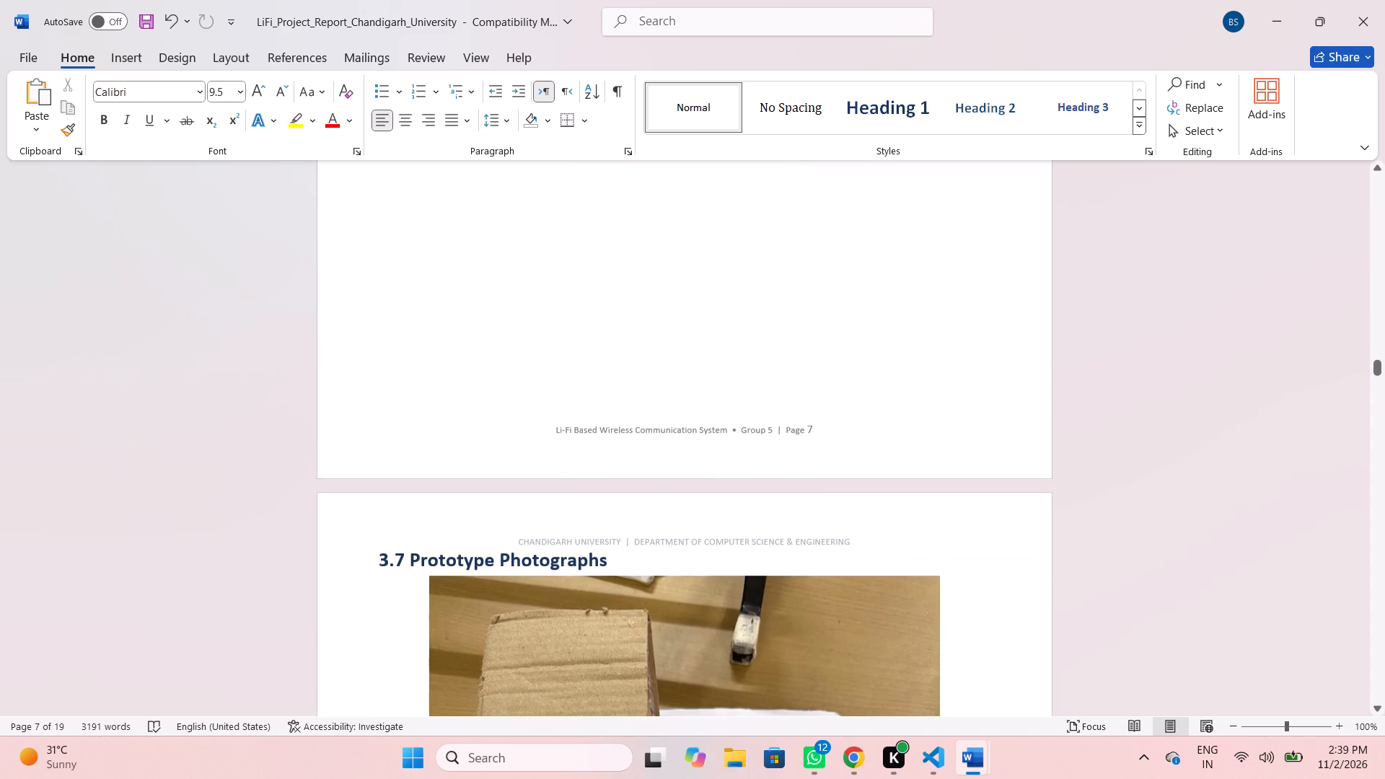
pyautogui.click(437, 408)
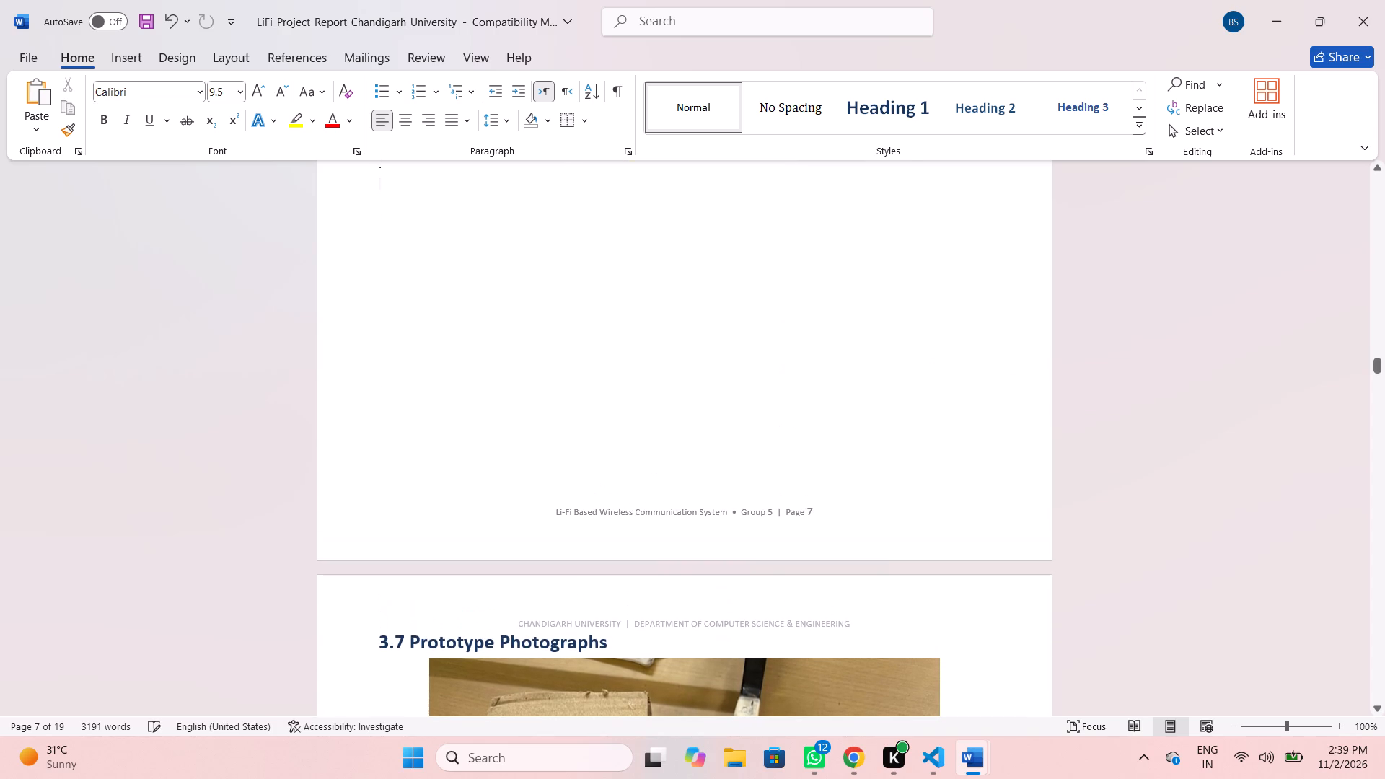
pyautogui.press('BackSpace')
pyautogui.scroll(1, 437, 408)
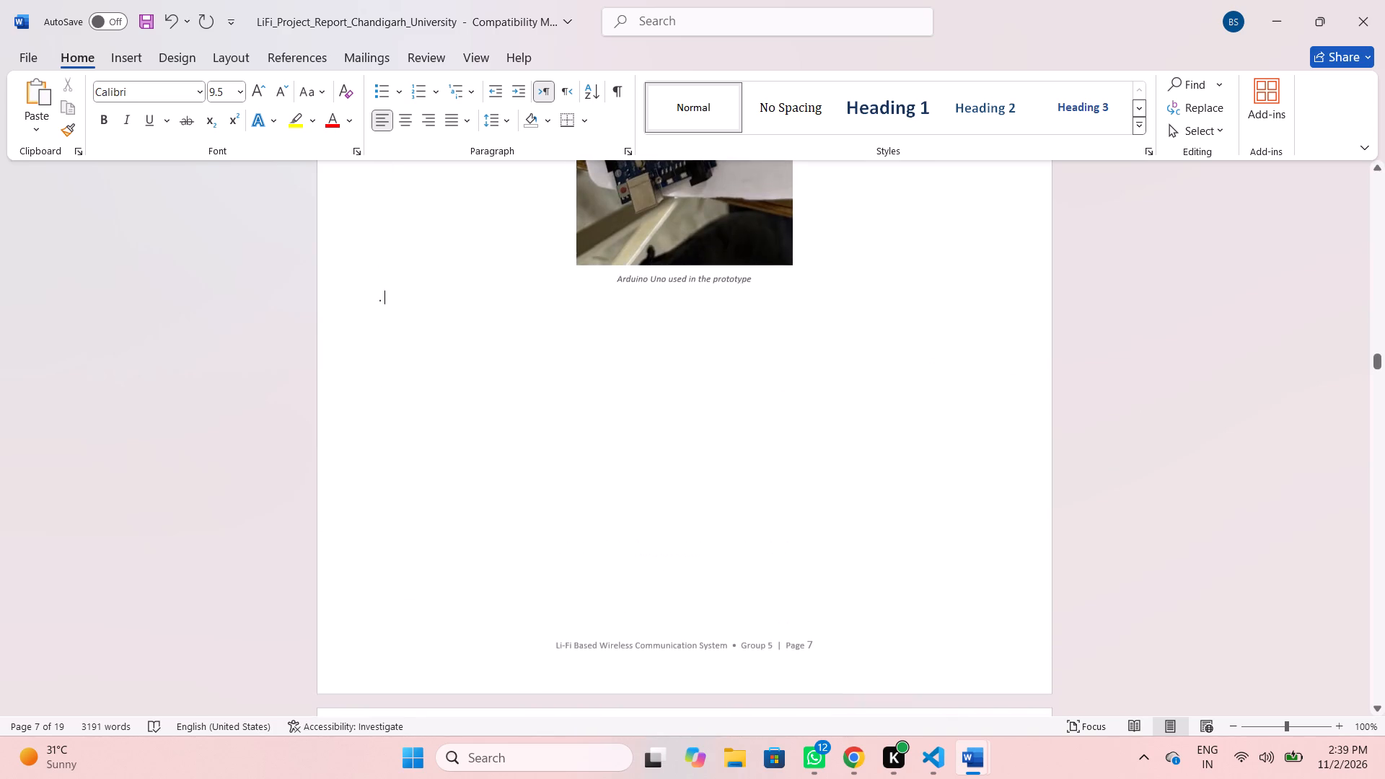
pyautogui.scroll(1, 437, 408)
pyautogui.press('BackSpace')
pyautogui.press('BackSpace')
pyautogui.press('BackSpace')
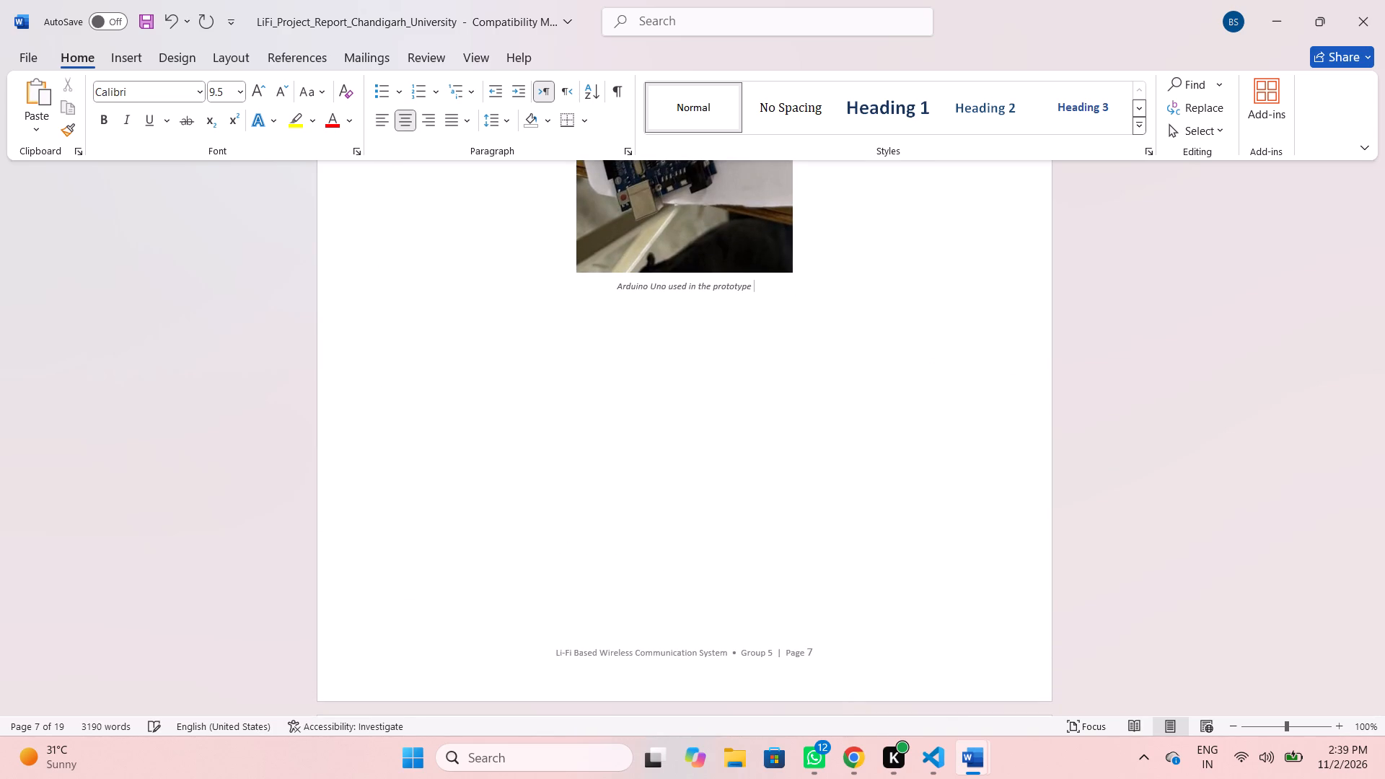
# Review section 3.7 Prototype Photographs, including Figures 3.1 and 3.2 with their captions and the closing note.
pyautogui.scroll(-3, 437, 408)
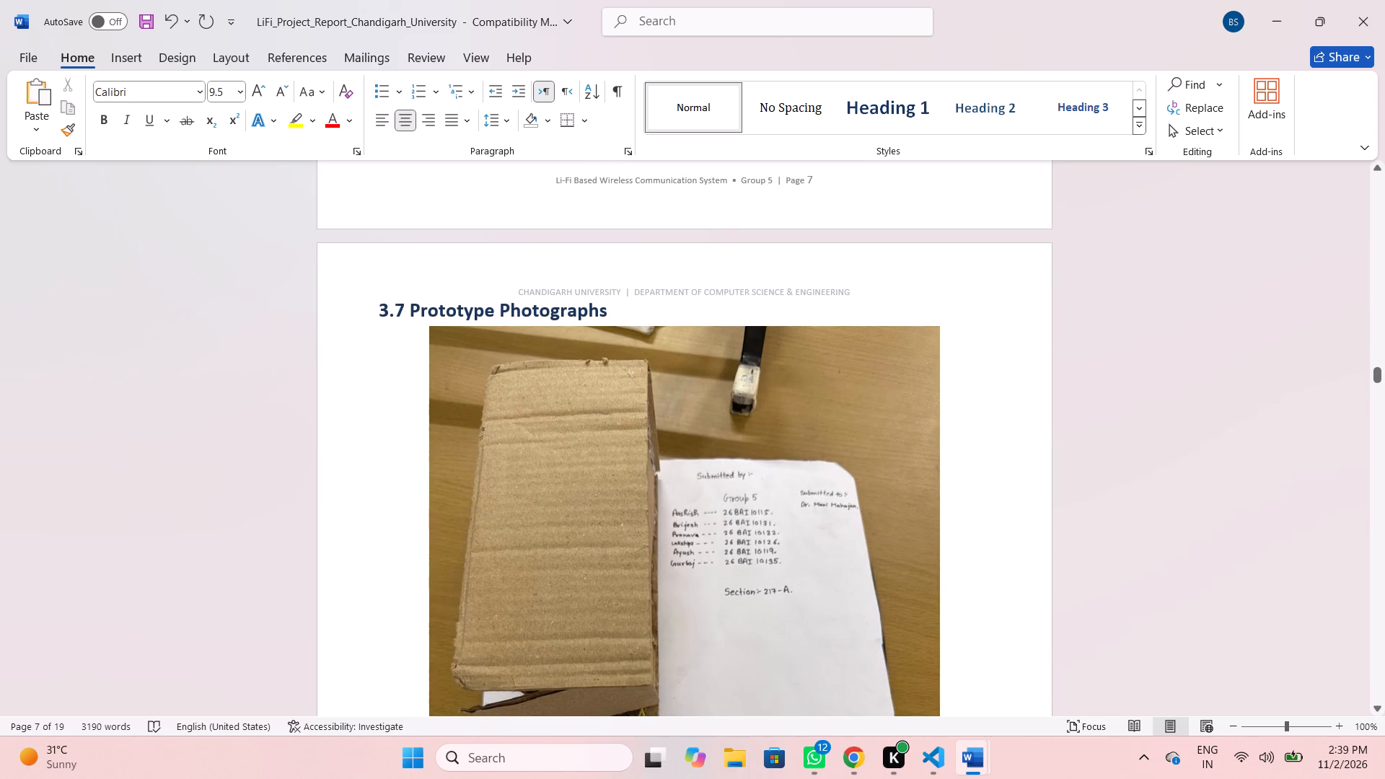
pyautogui.scroll(-2, 437, 408)
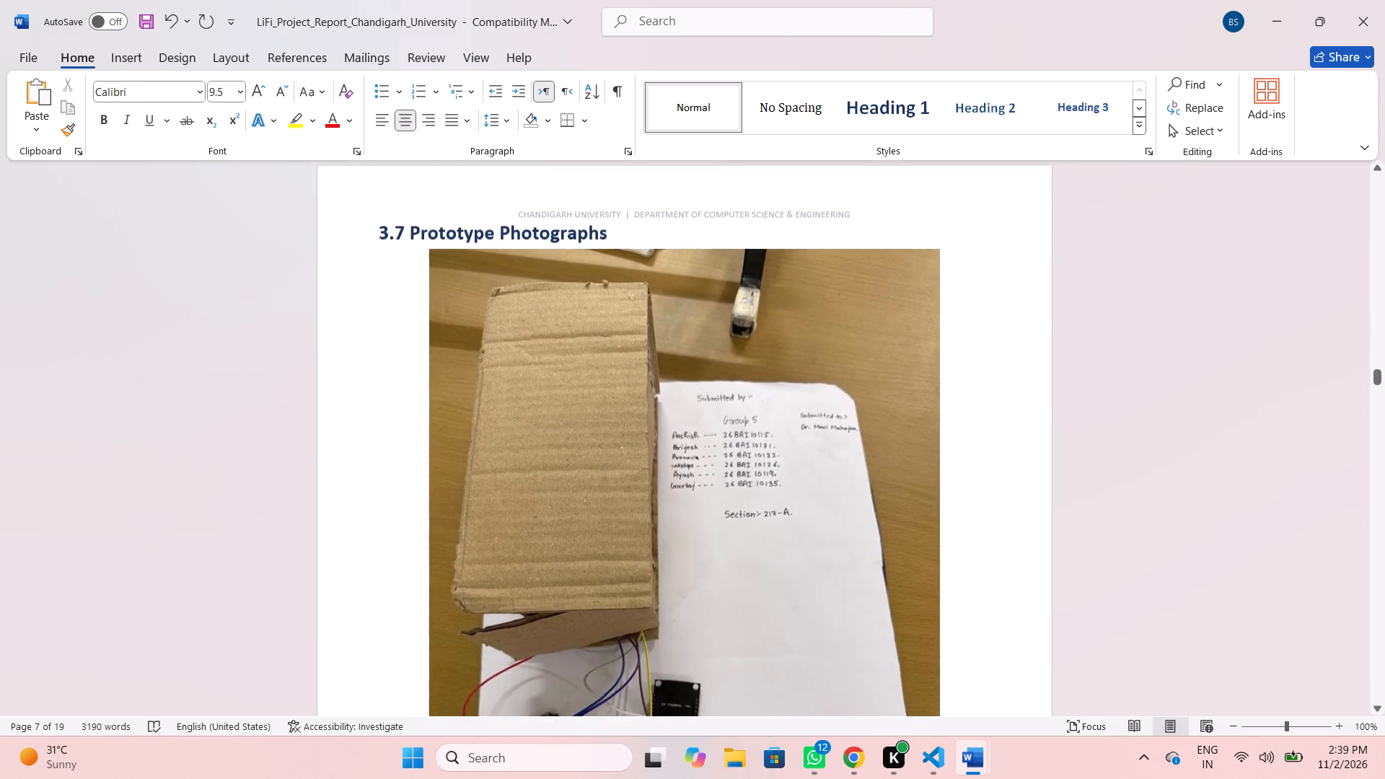
pyautogui.scroll(-3, 437, 408)
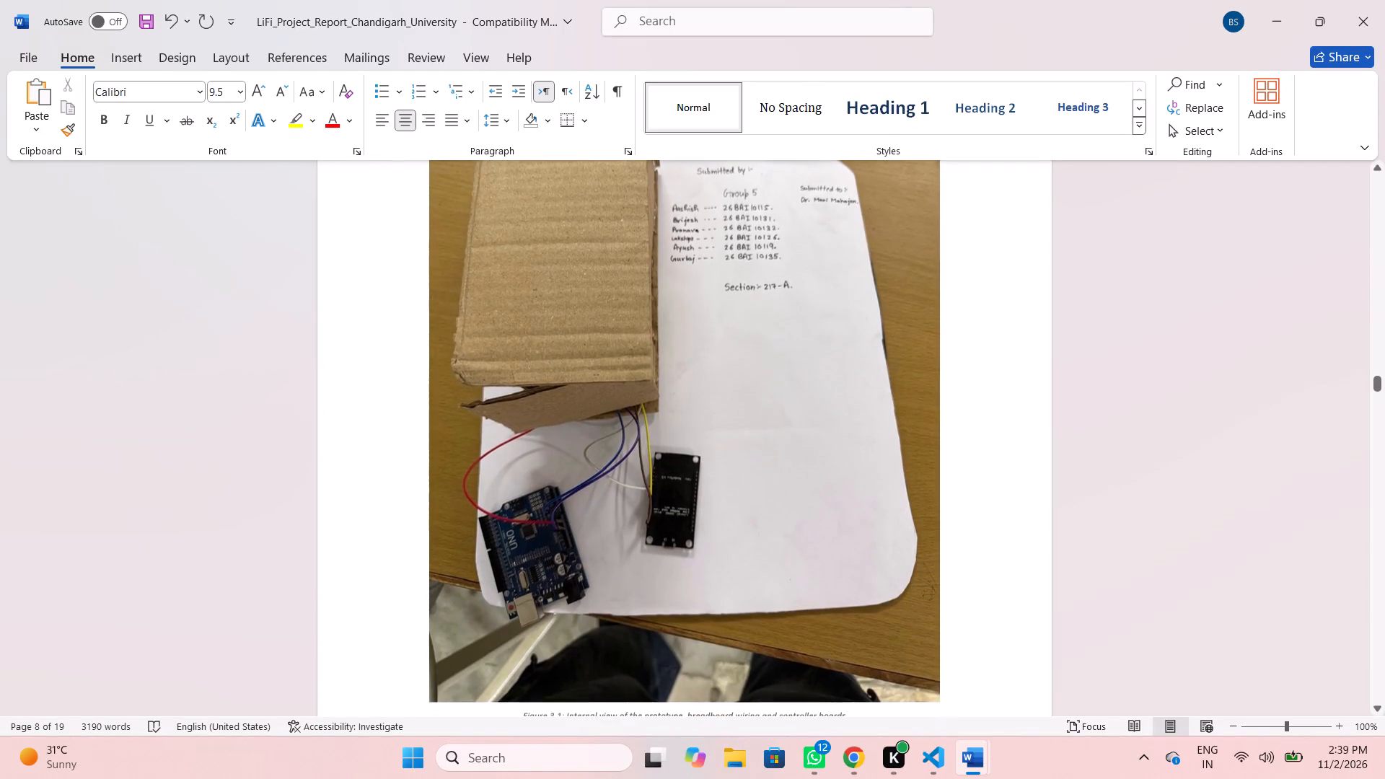
pyautogui.scroll(-3, 437, 408)
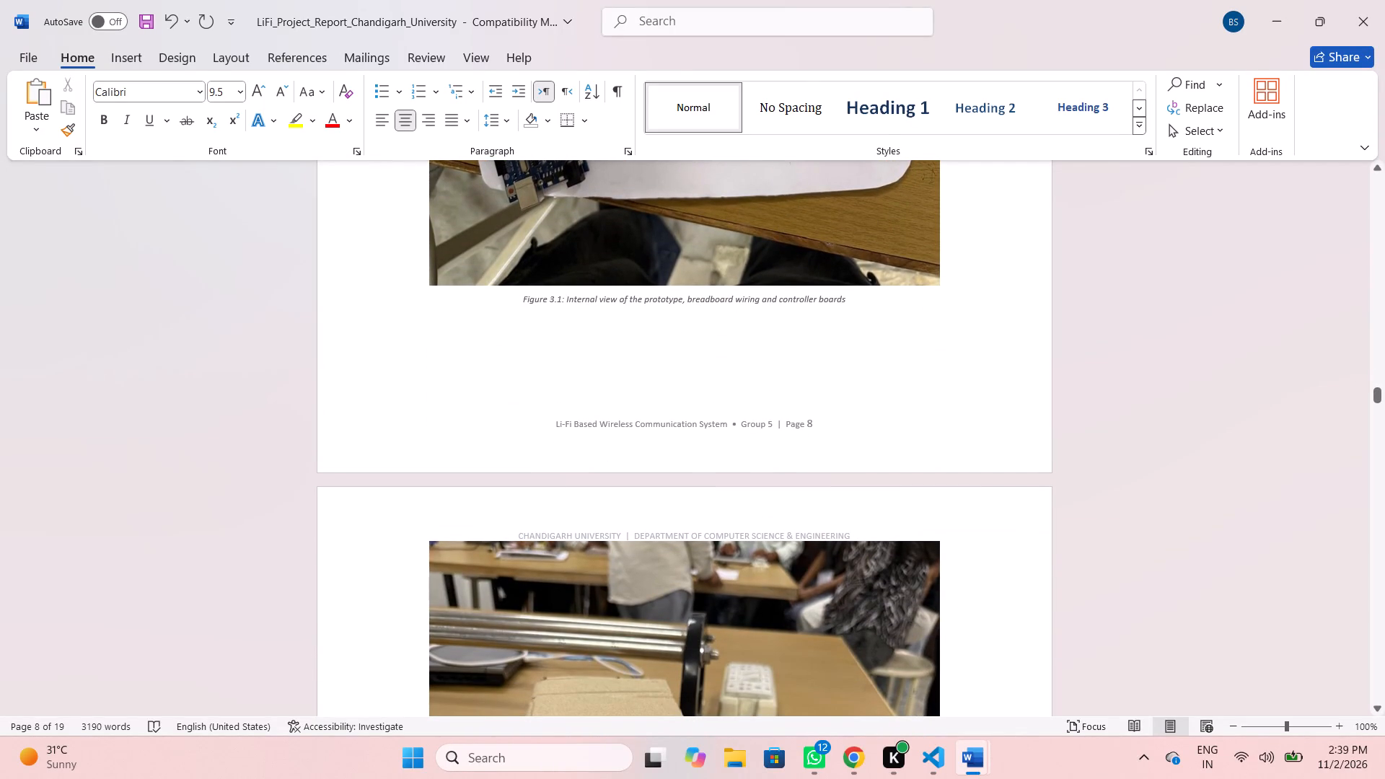
pyautogui.scroll(-3, 584, 346)
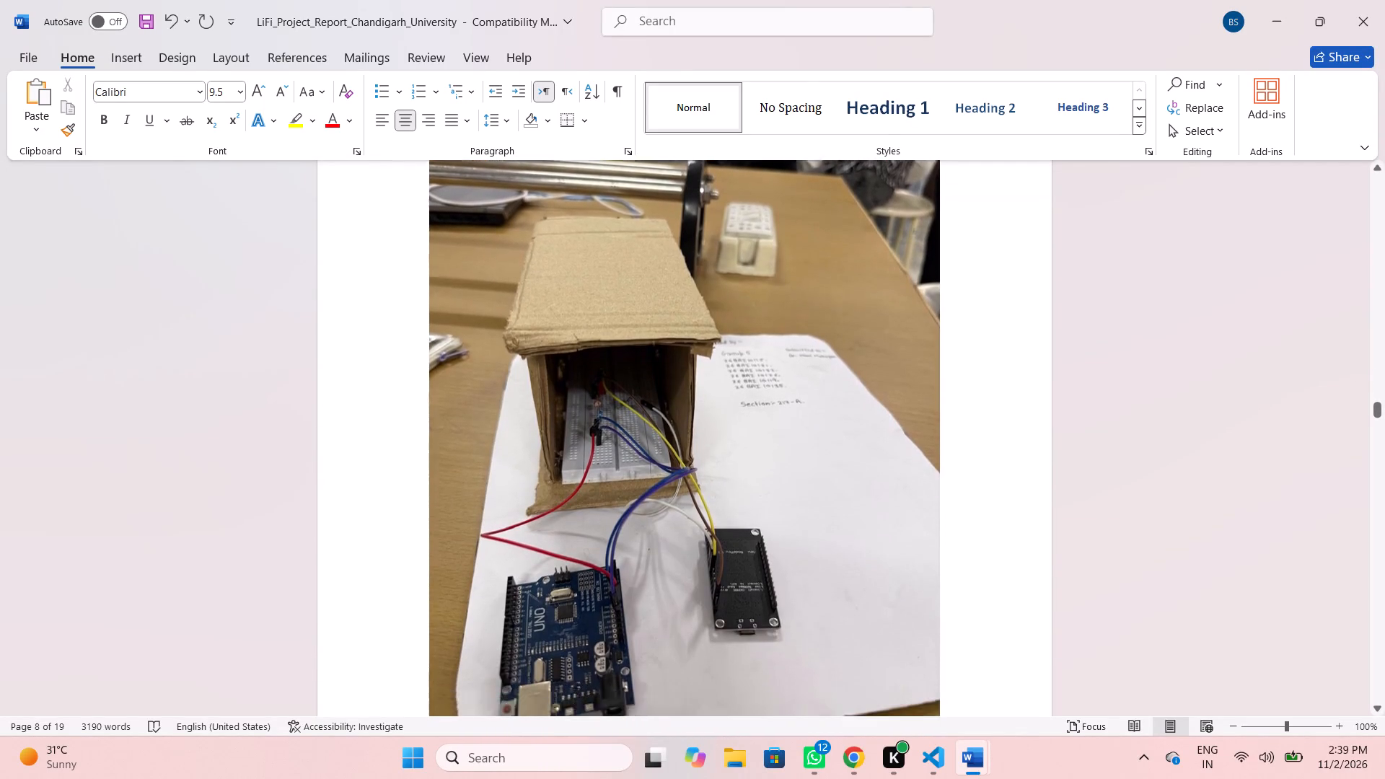
pyautogui.scroll(-1, 584, 346)
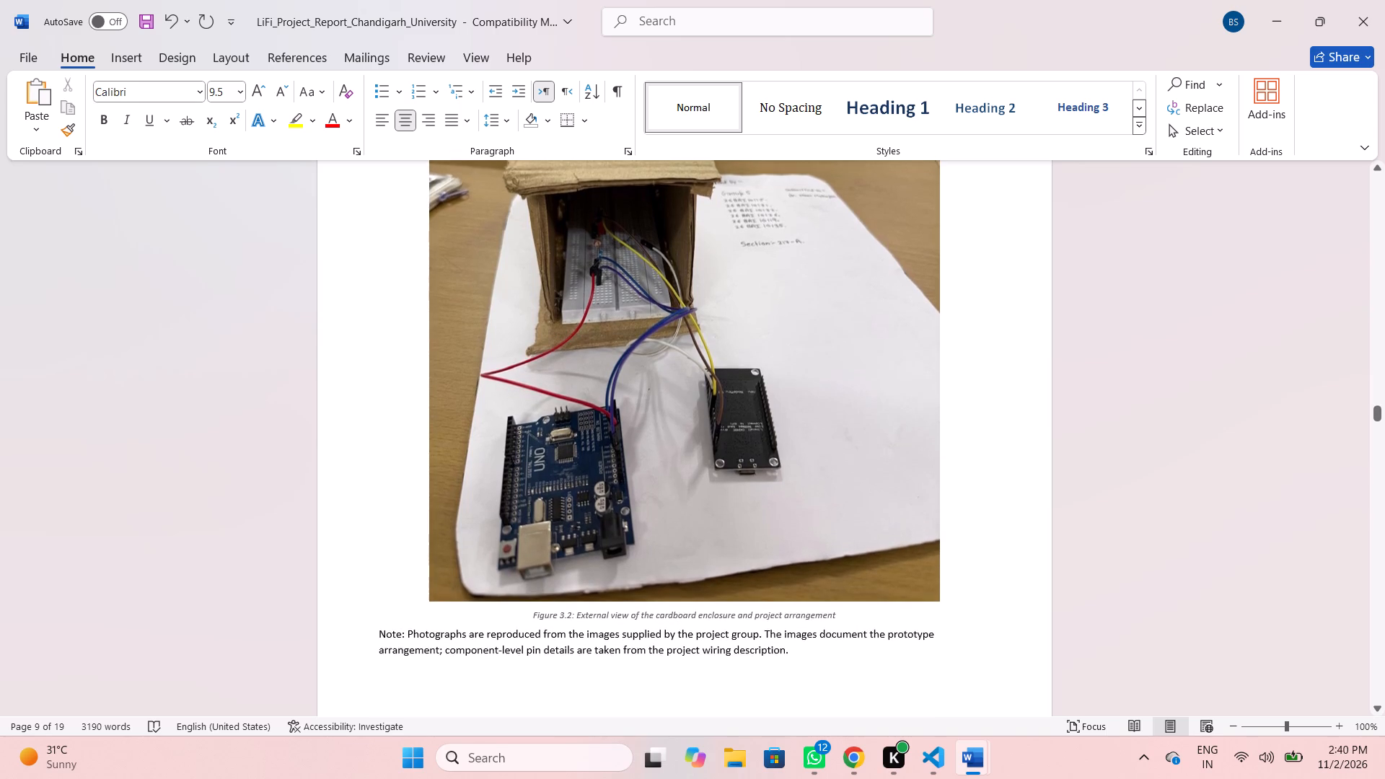
pyautogui.scroll(-1, 584, 346)
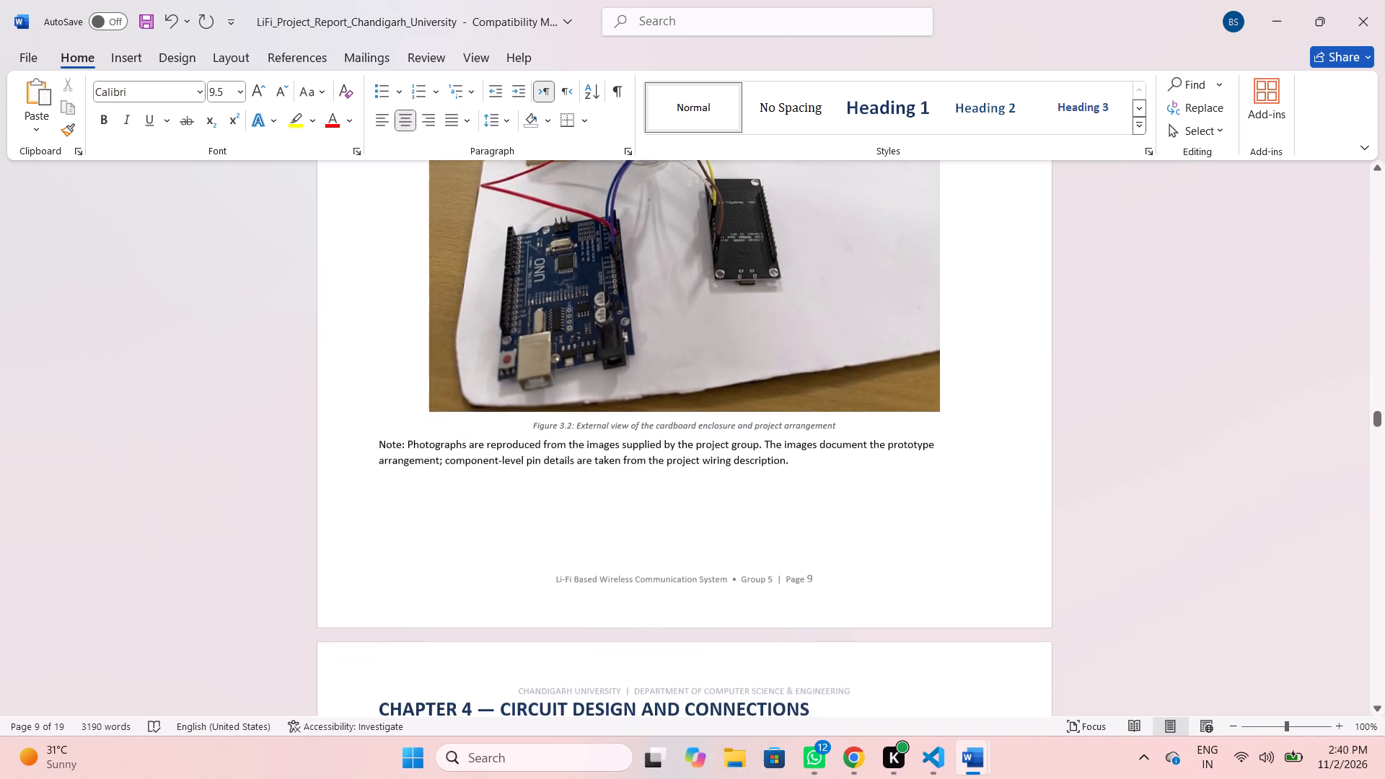
# Delete the two-line note below the Figure 3.2 caption that begins "Note: Photographs are reproduced from the images supplied by the project group".
pyautogui.scroll(-2, 584, 346)
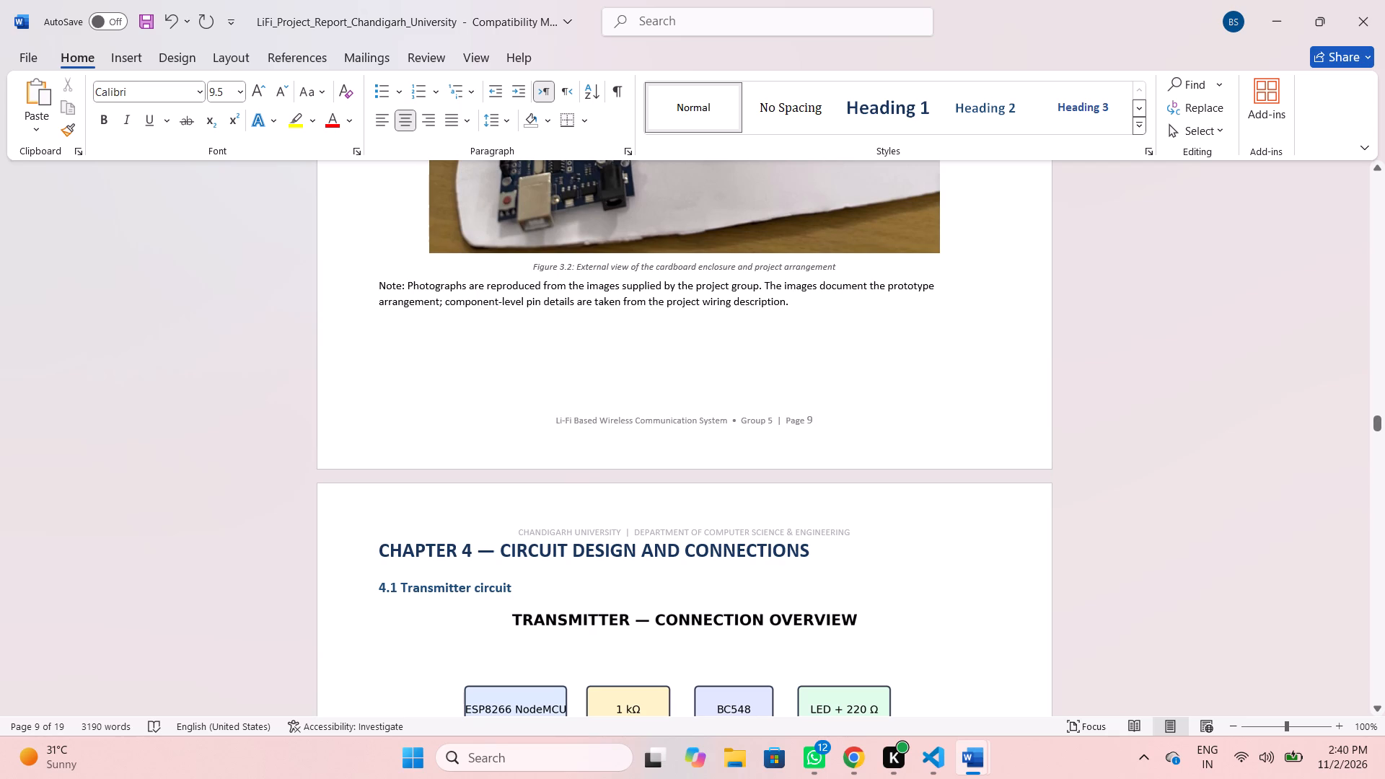
pyautogui.moveTo(788, 306); pyautogui.dragTo(461, 299)
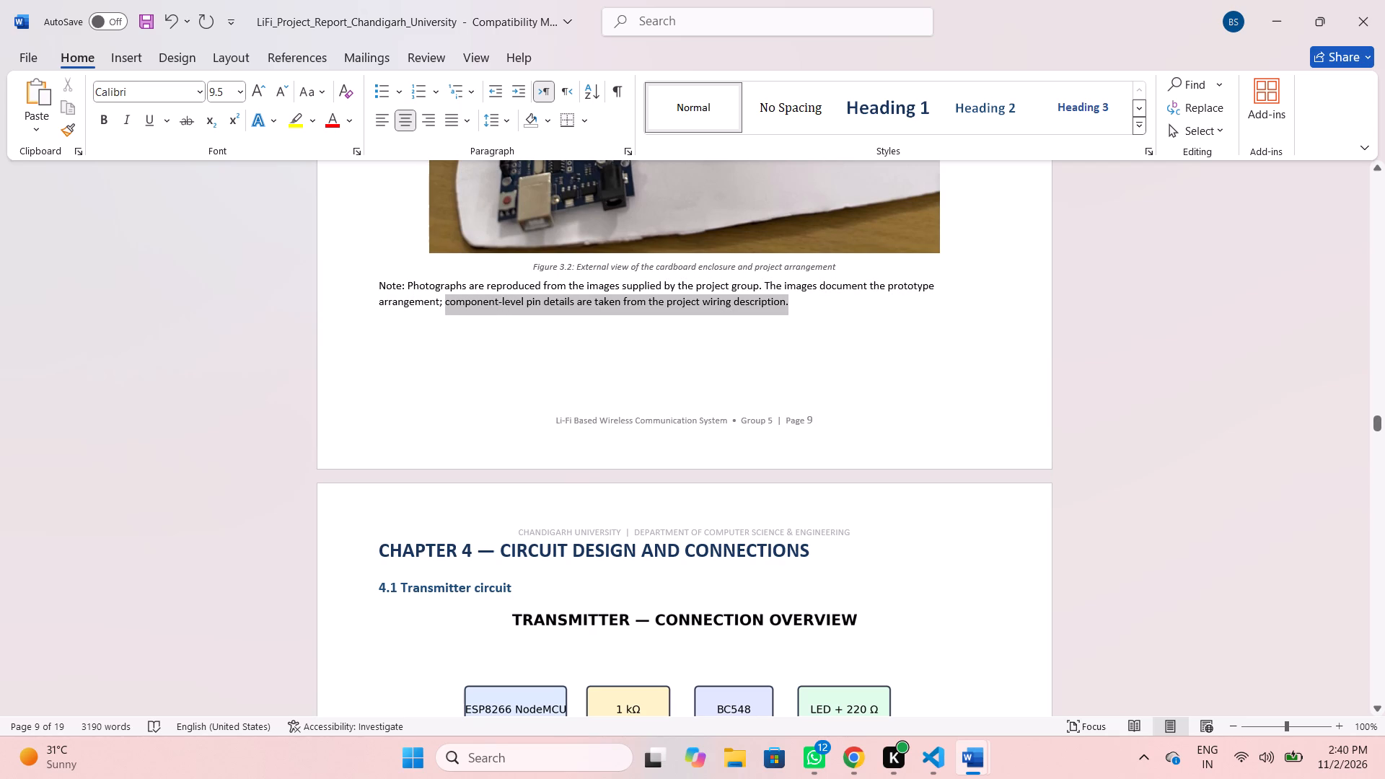
pyautogui.moveTo(461, 299); pyautogui.dragTo(380, 281)
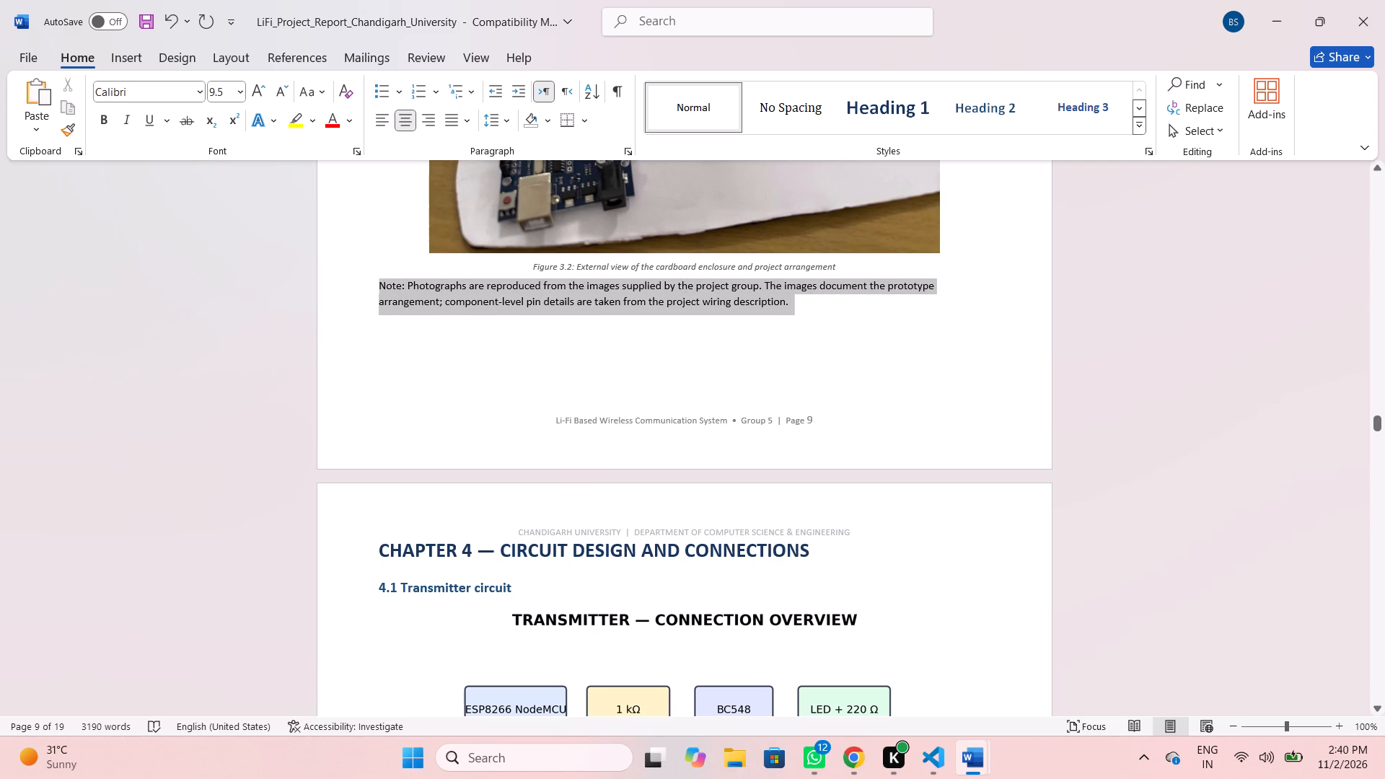
pyautogui.moveTo(380, 281); pyautogui.dragTo(380, 281)
pyautogui.press('BackSpace')
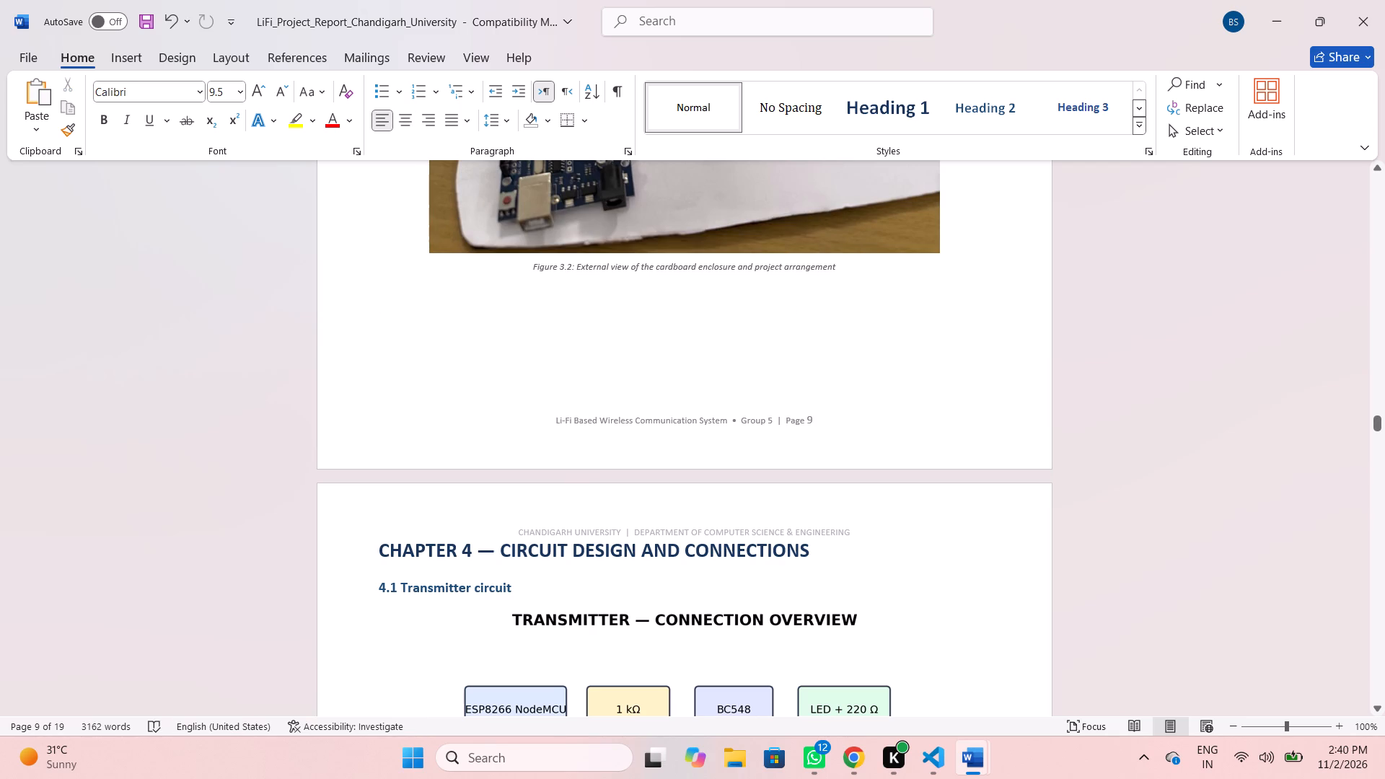
# Move the caption "Internal view of the prototype, breadboard wiring and controller boards" from the page 8 photo to a new line below the page 9 photo's caption.
pyautogui.keyDown('ctrl'); pyautogui.scroll(1, 382, 281); pyautogui.keyUp('ctrl')
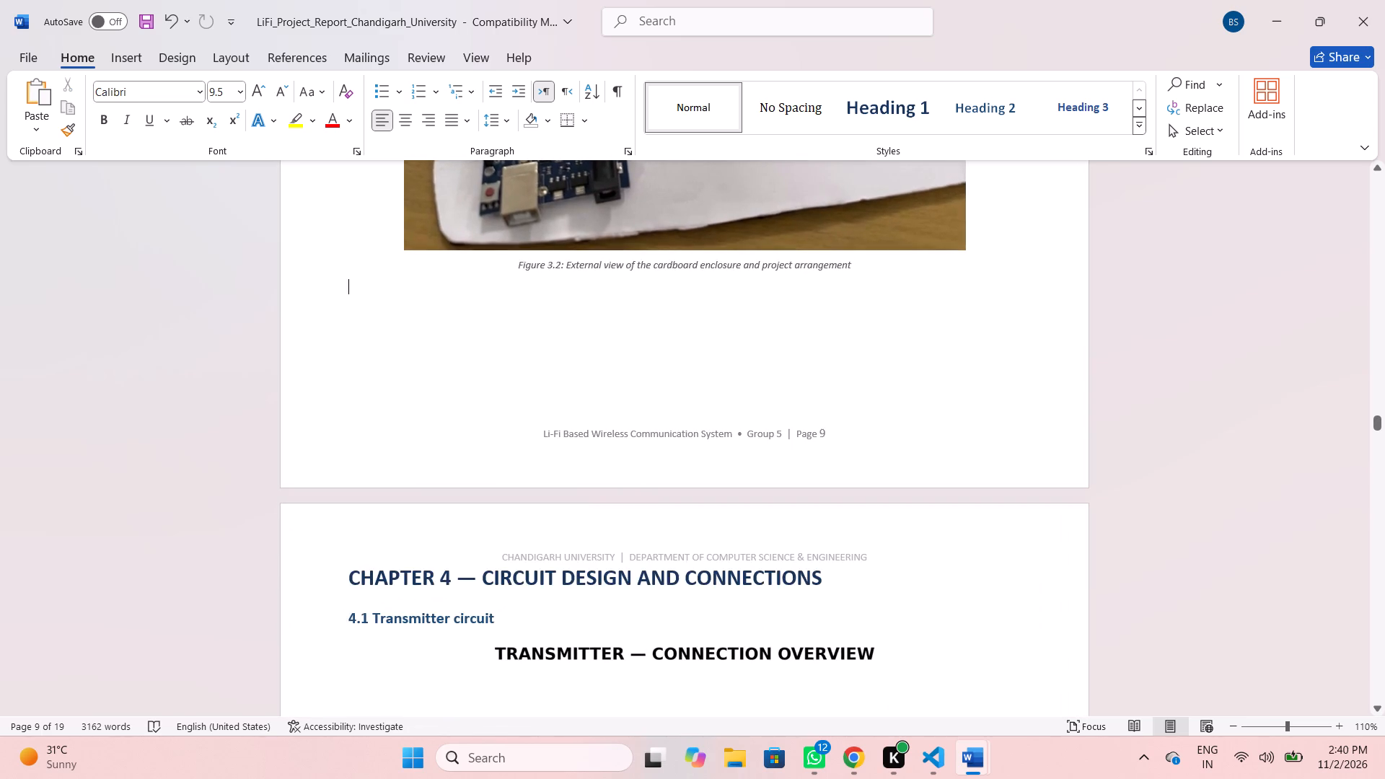
pyautogui.scroll(5, 382, 281)
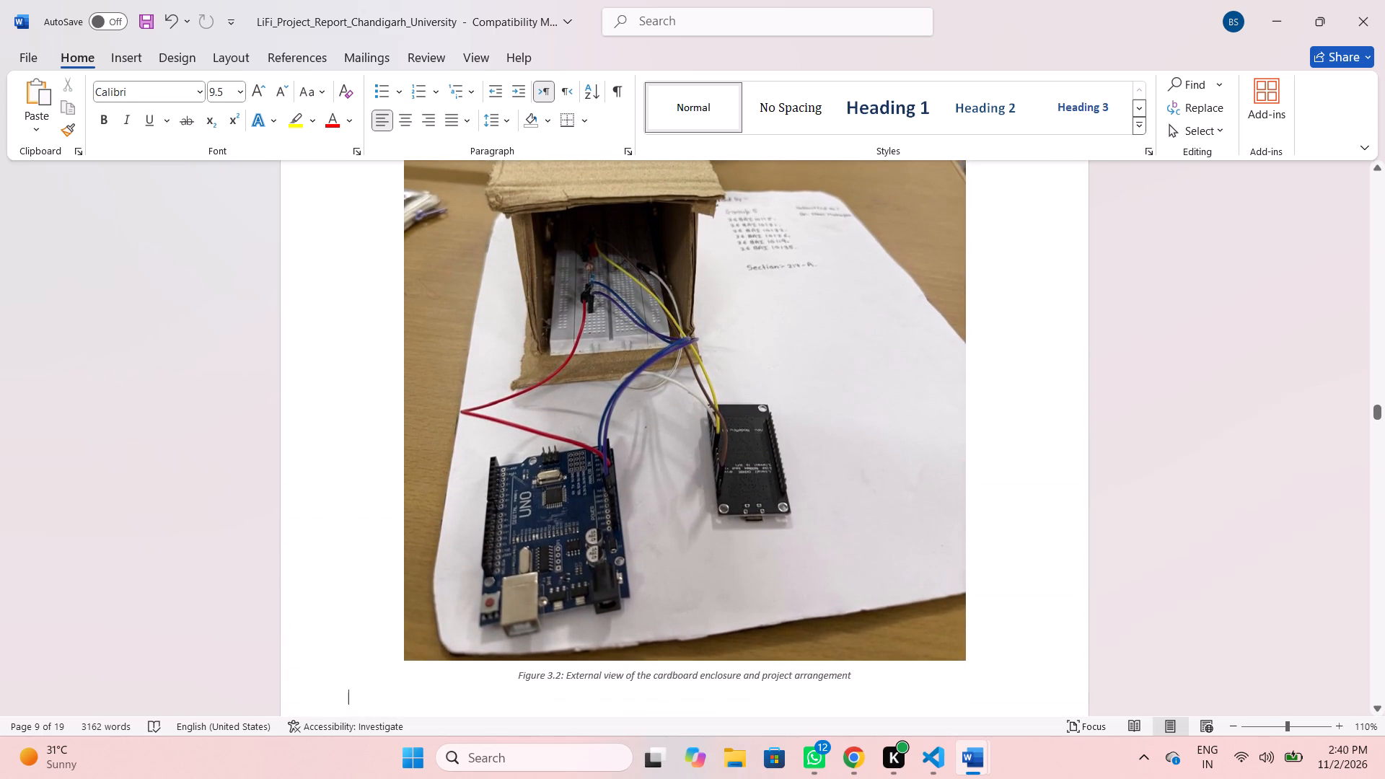
pyautogui.scroll(5, 382, 281)
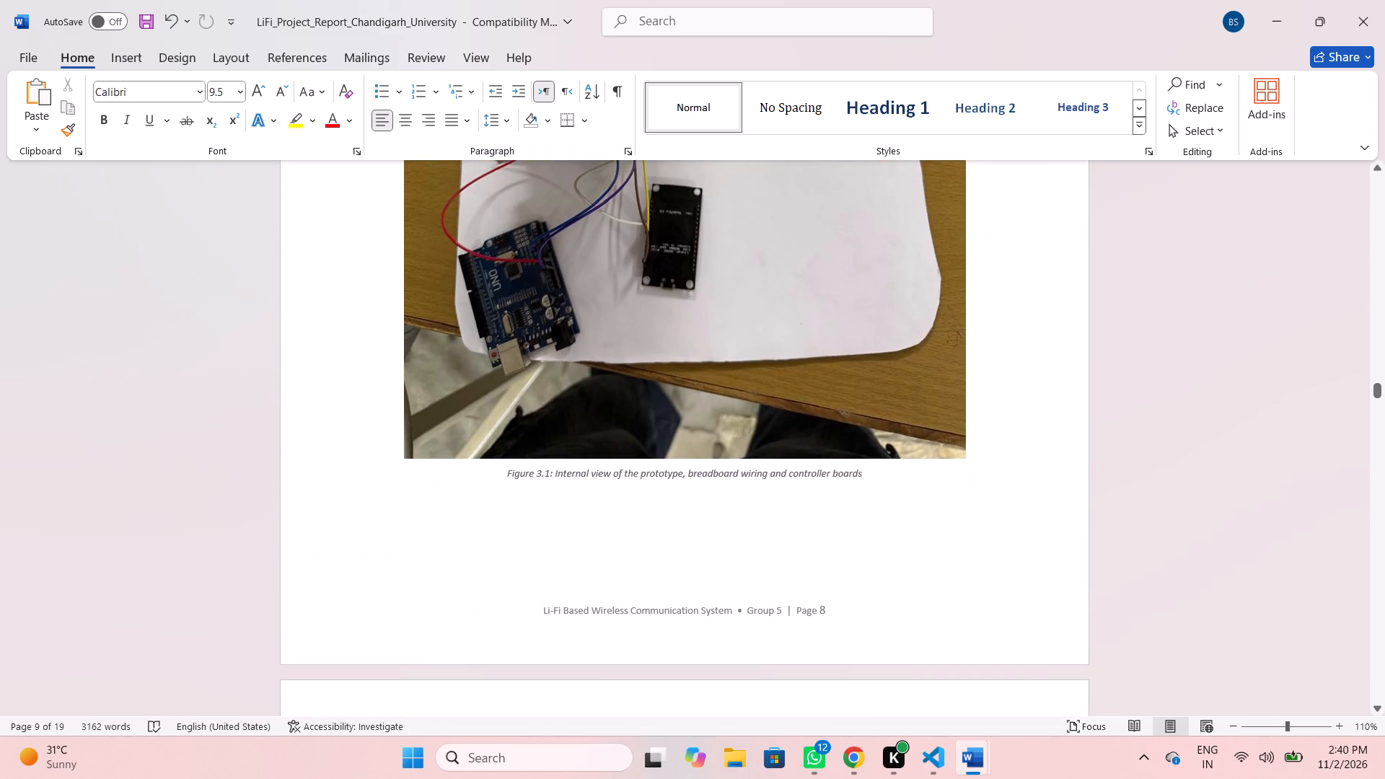
pyautogui.scroll(1, 382, 281)
pyautogui.hscroll(1, 382, 281)
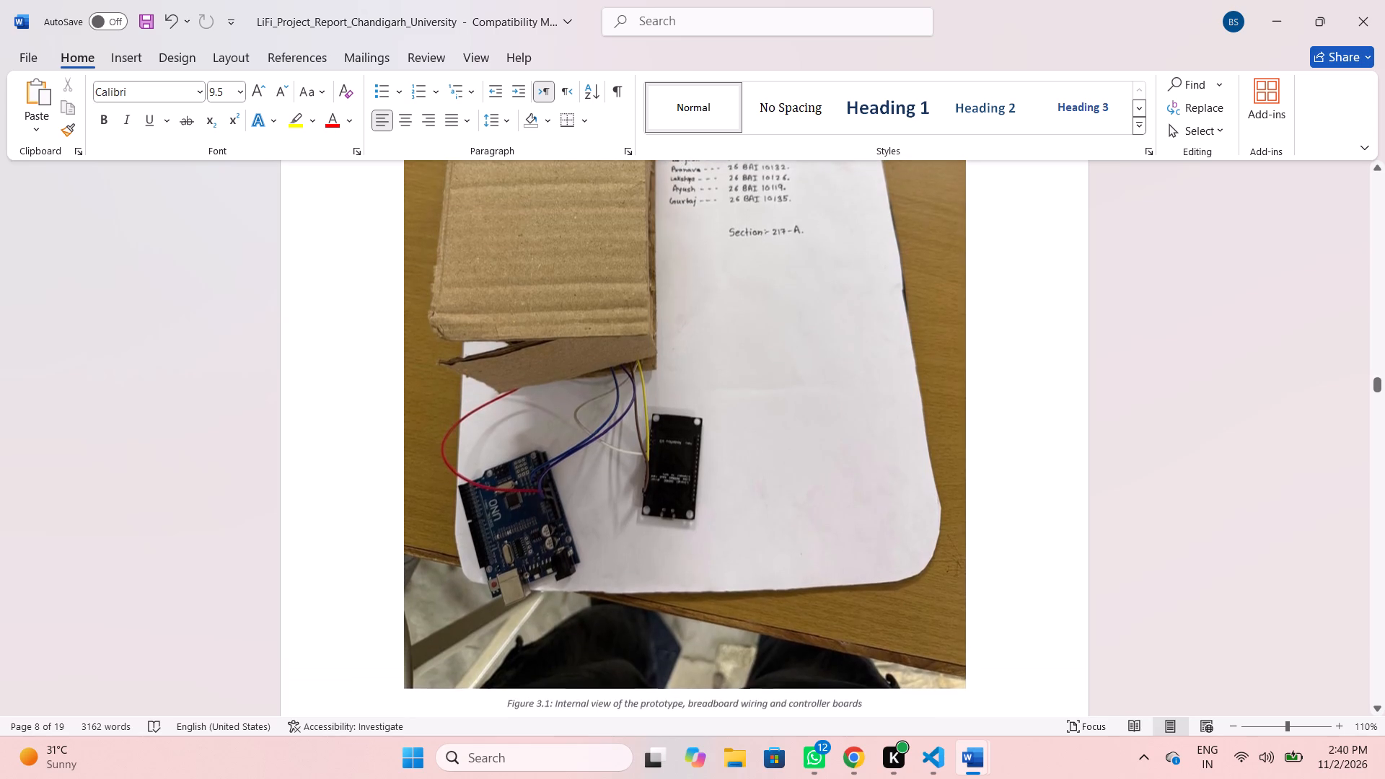
pyautogui.hscroll(1, 382, 281)
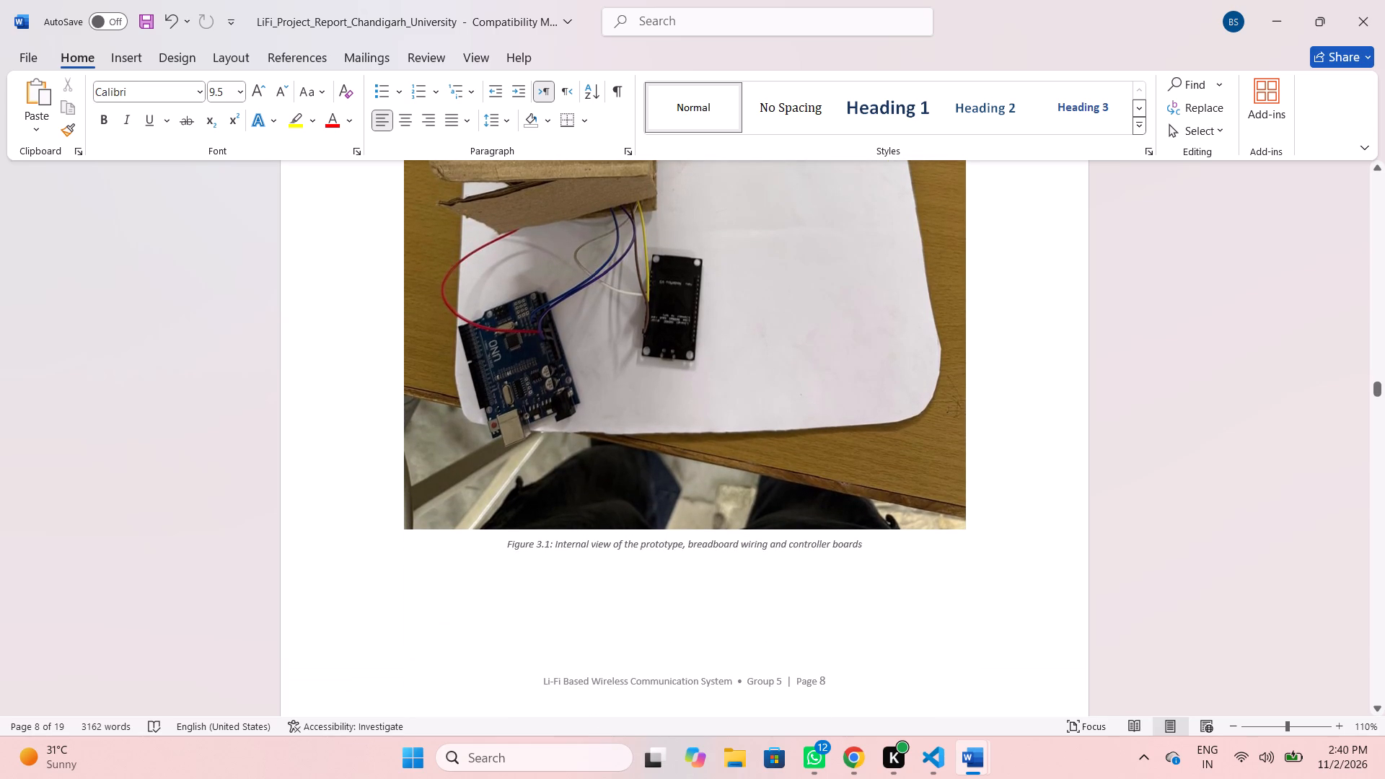
pyautogui.moveTo(508, 545); pyautogui.dragTo(715, 527)
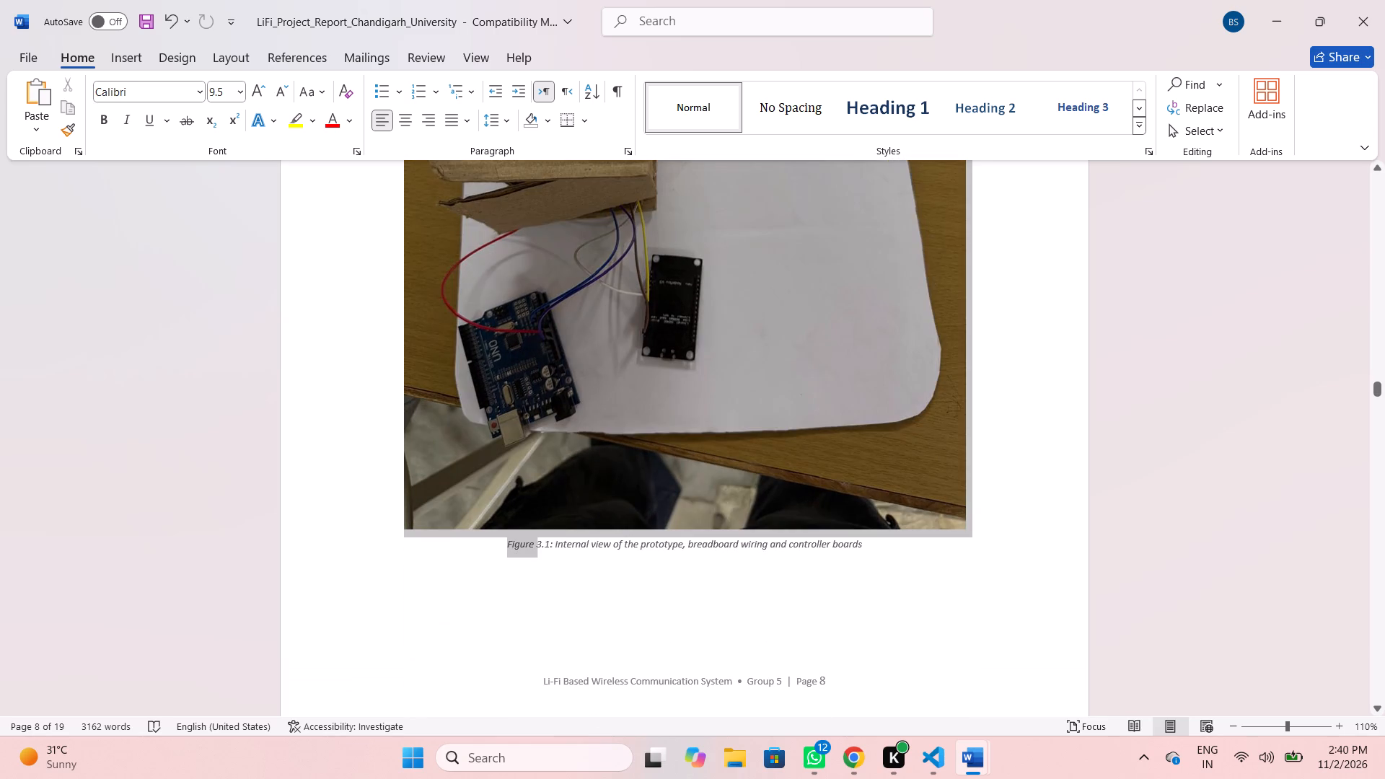
pyautogui.moveTo(715, 527); pyautogui.dragTo(856, 543)
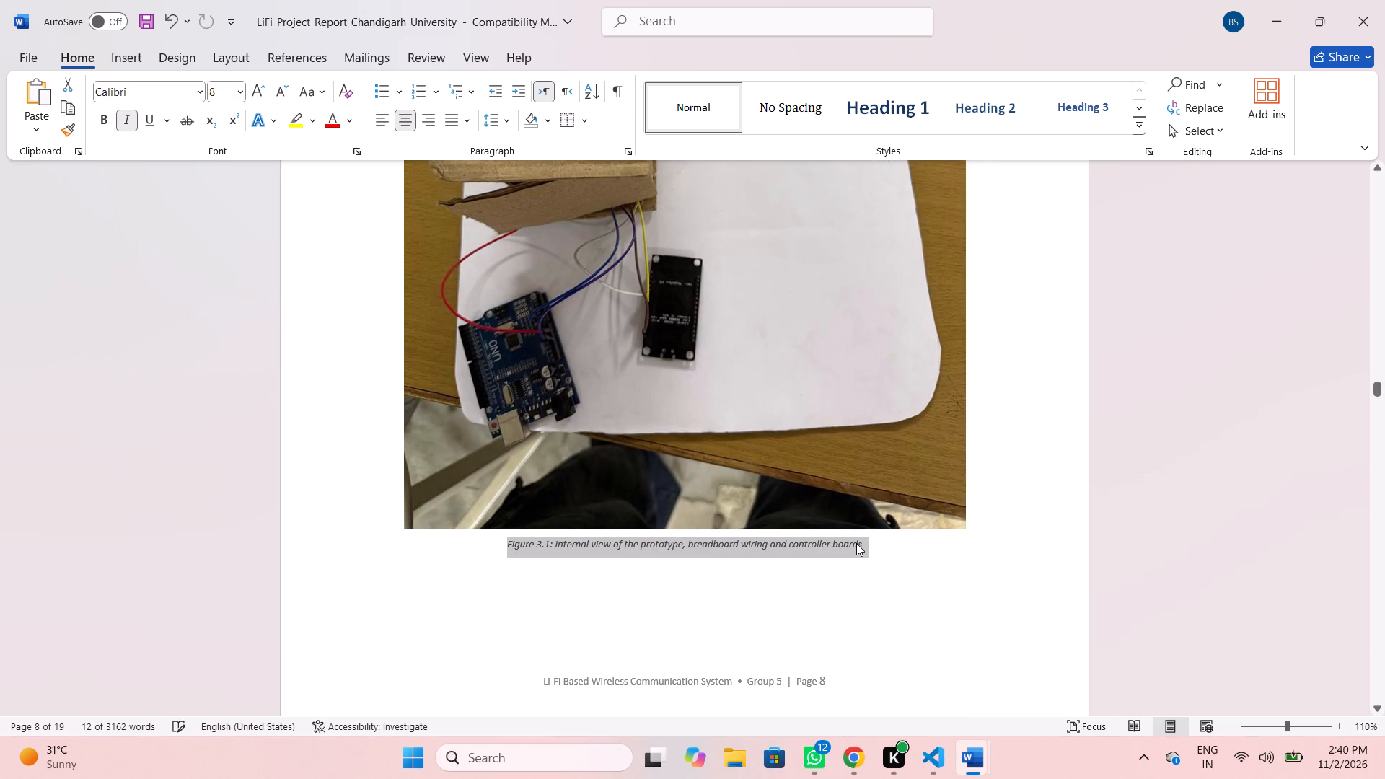
pyautogui.hotkey('ctrl', 'x')
pyautogui.scroll(-2, 856, 543)
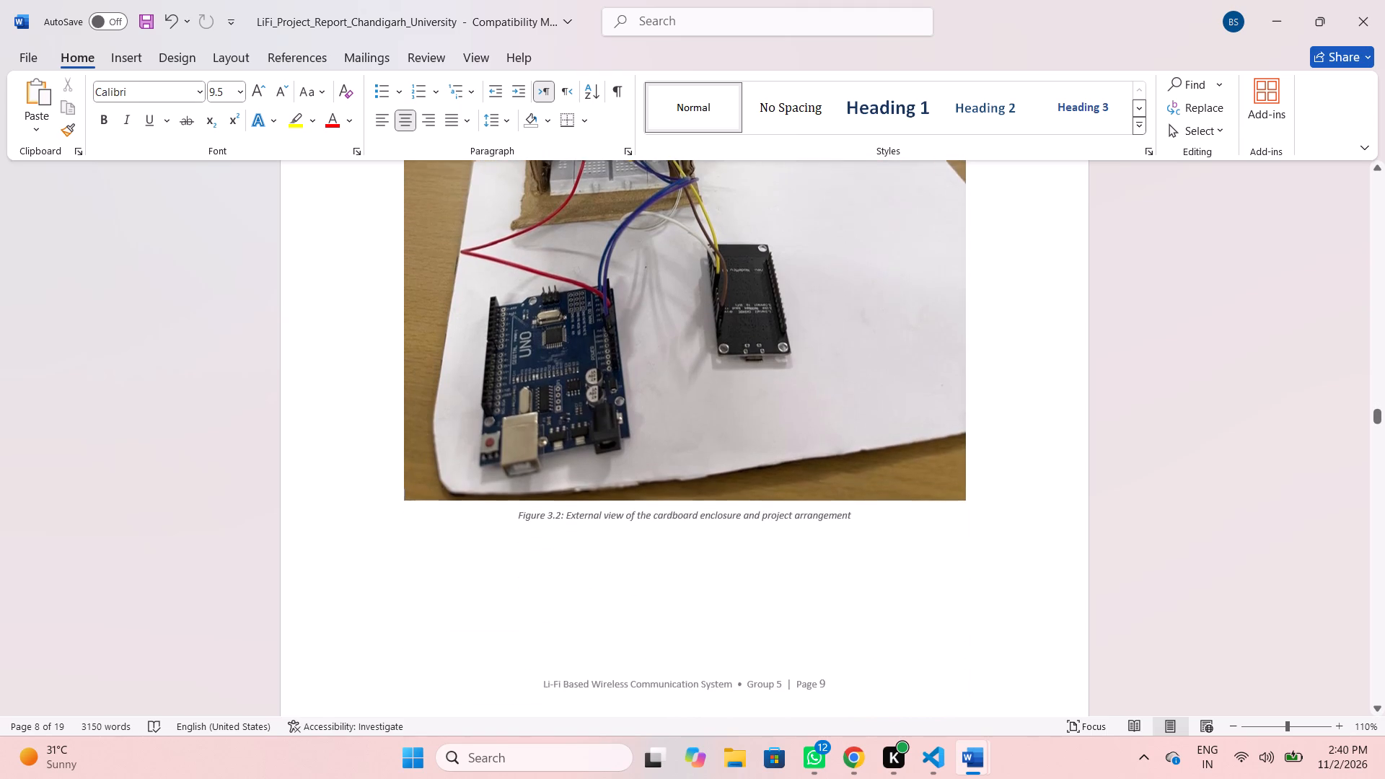
pyautogui.scroll(-1, 856, 543)
pyautogui.click(863, 499)
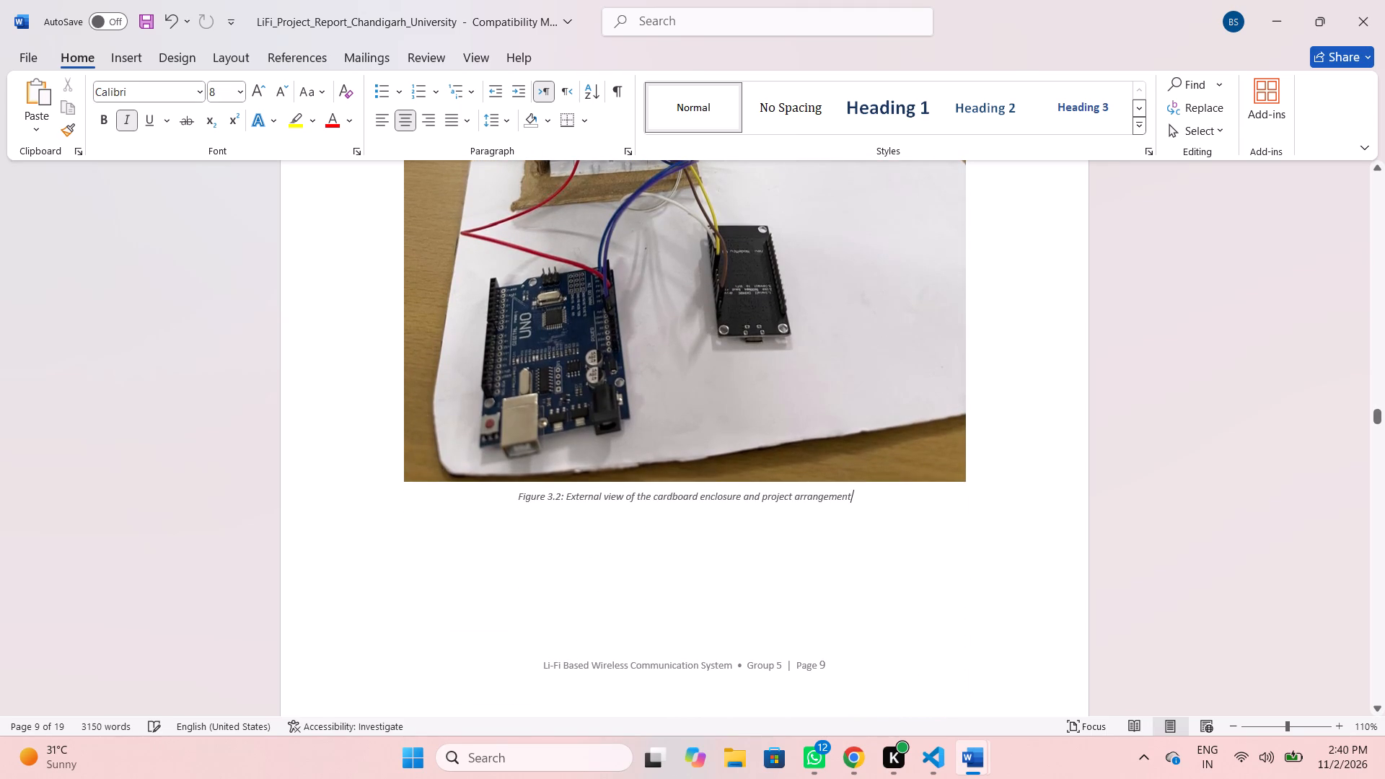
pyautogui.hotkey('shift', 'Return')
pyautogui.hotkey('ctrl', 'v')
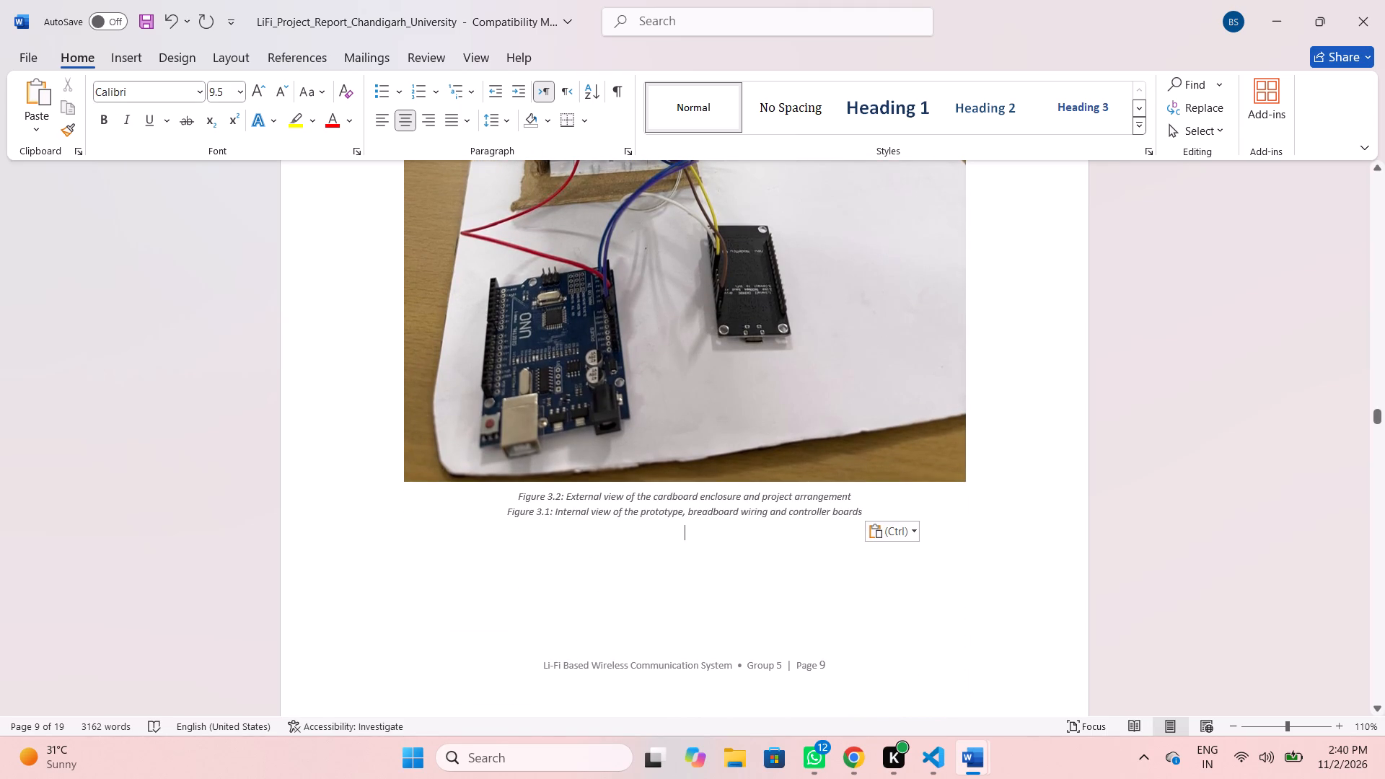
# Move the caption "External view of the cardboard enclosure and project arrangement" beneath the page 8 photo, giving that photo top-and-bottom text wrapping.
pyautogui.moveTo(860, 496); pyautogui.dragTo(524, 495)
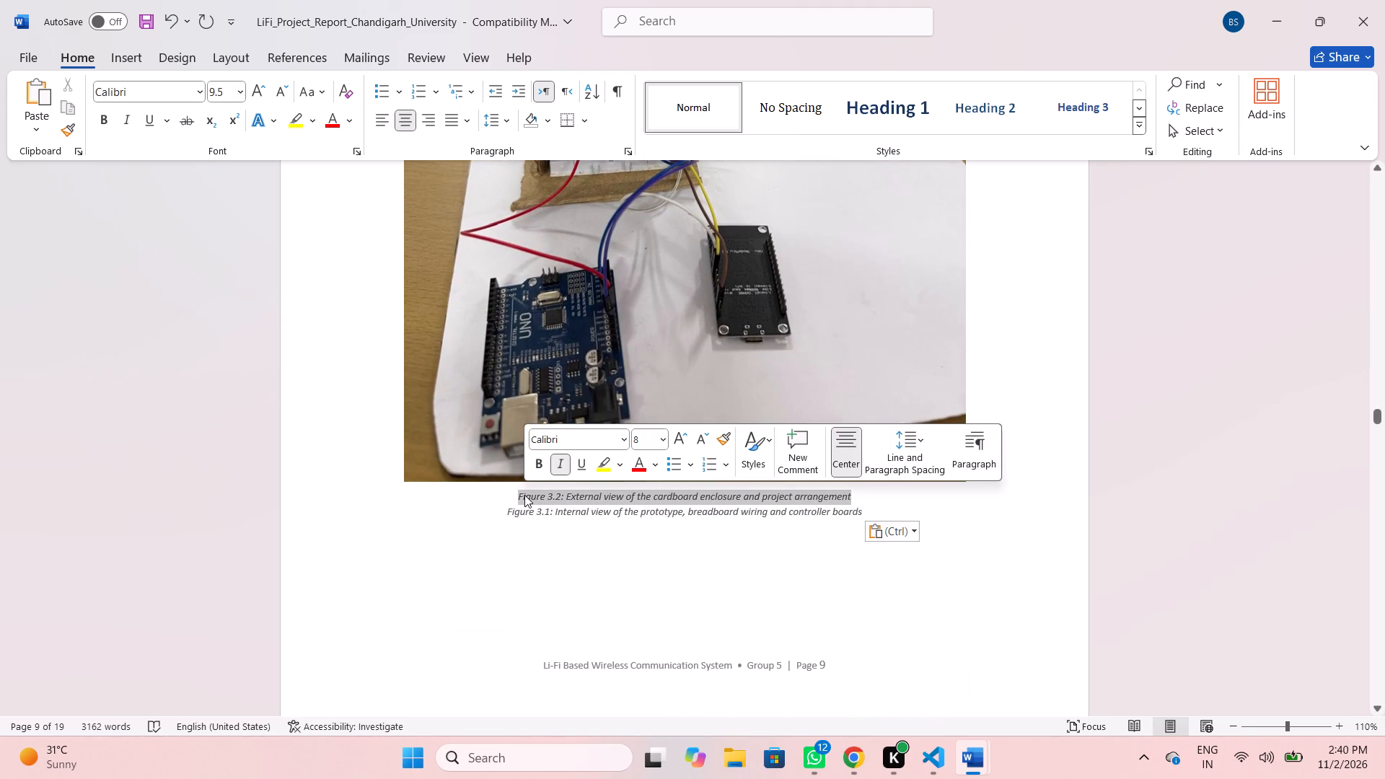
pyautogui.hotkey('ctrl', 'x')
pyautogui.scroll(4, 524, 495)
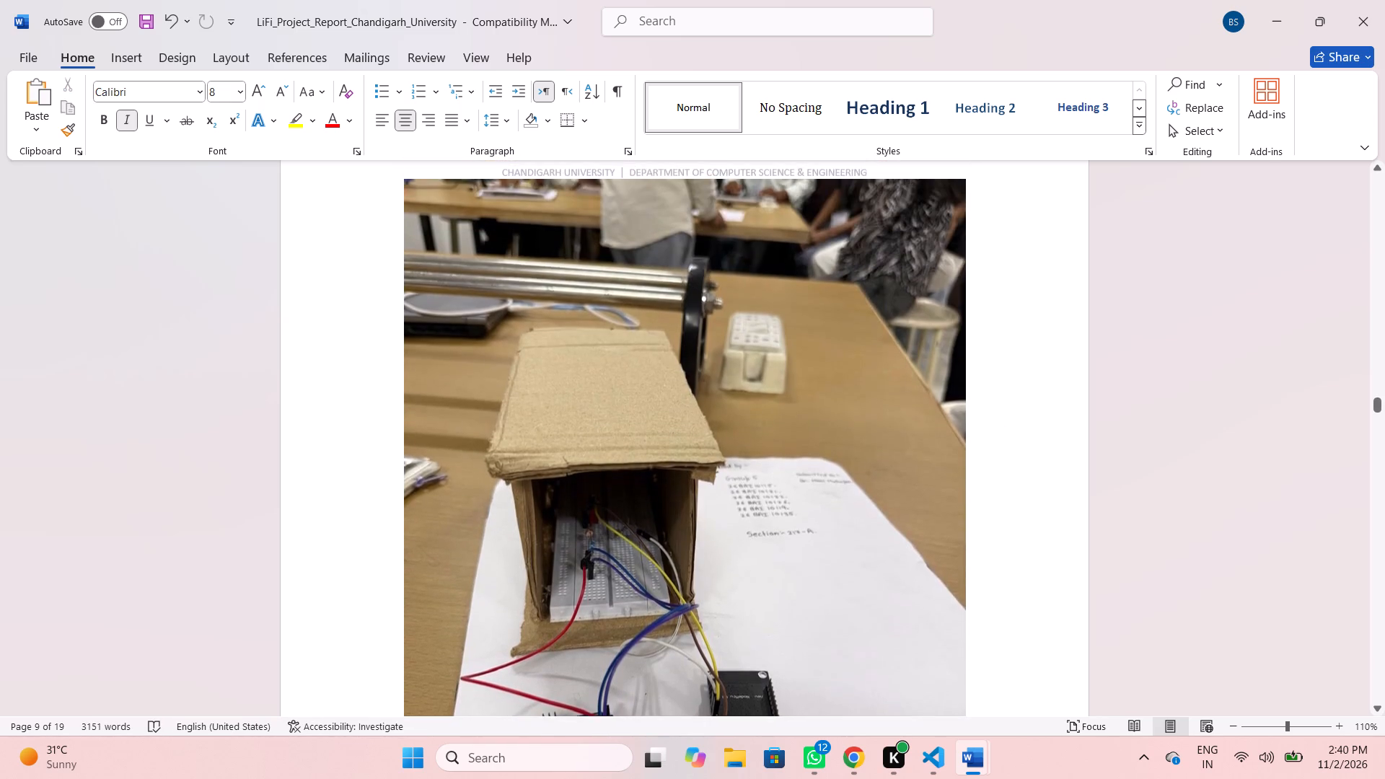
pyautogui.scroll(1, 524, 495)
pyautogui.click(542, 468)
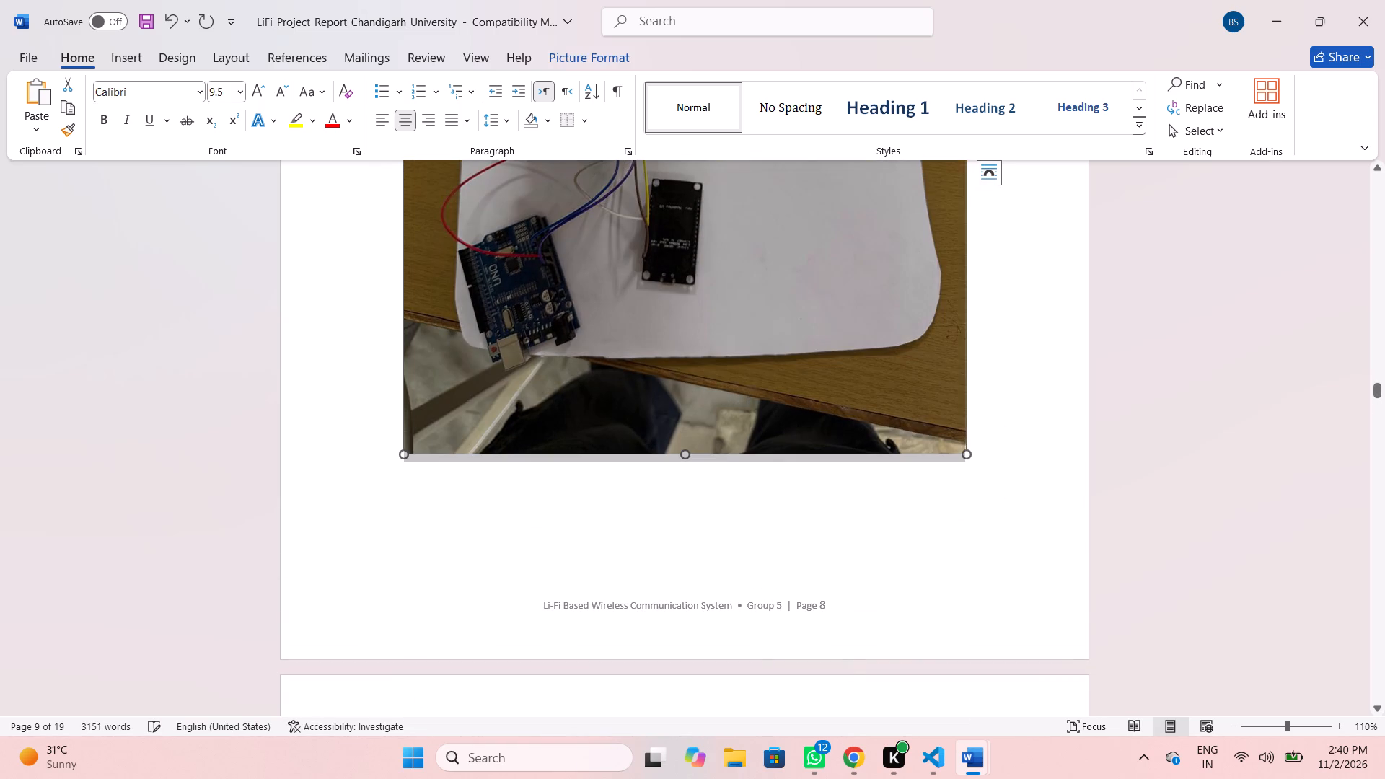
pyautogui.click(537, 475)
pyautogui.click(537, 475)
pyautogui.click(996, 182)
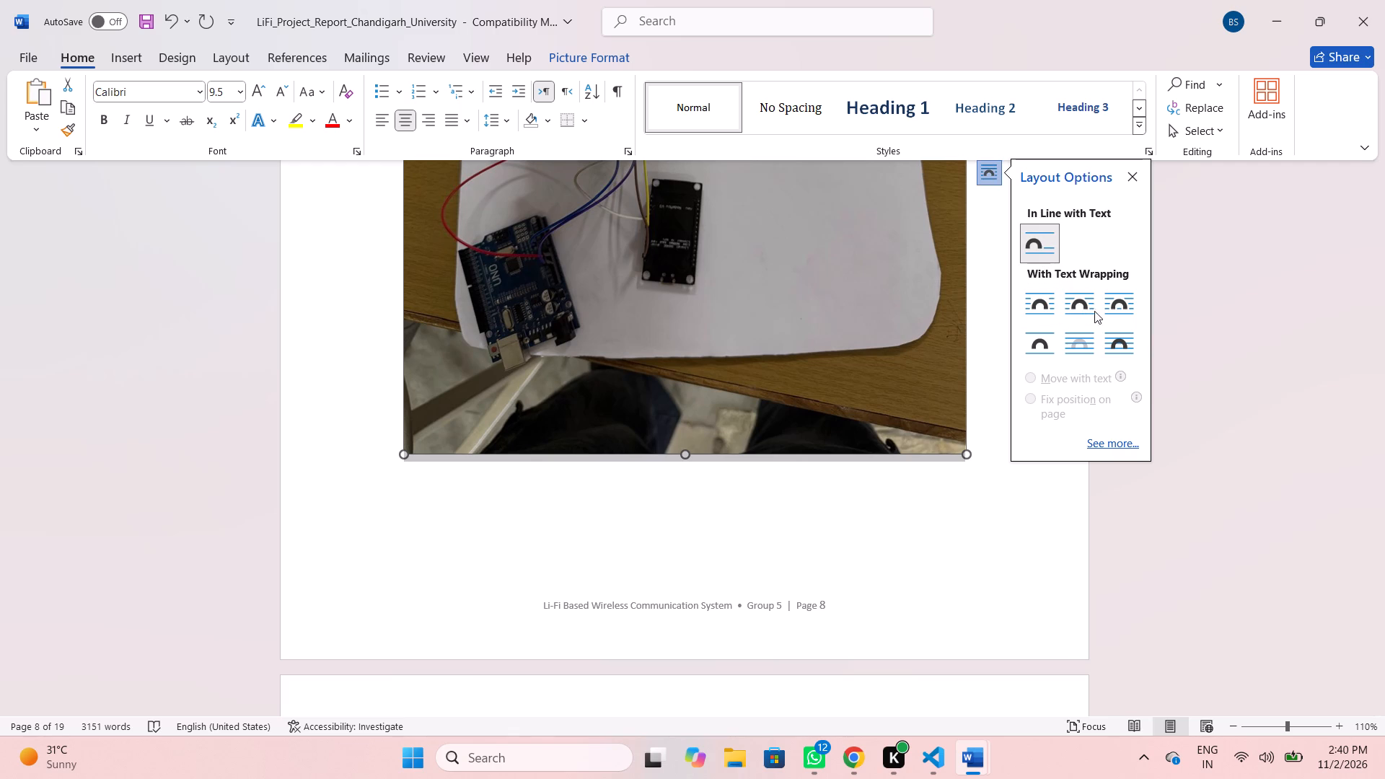
pyautogui.click(1045, 345)
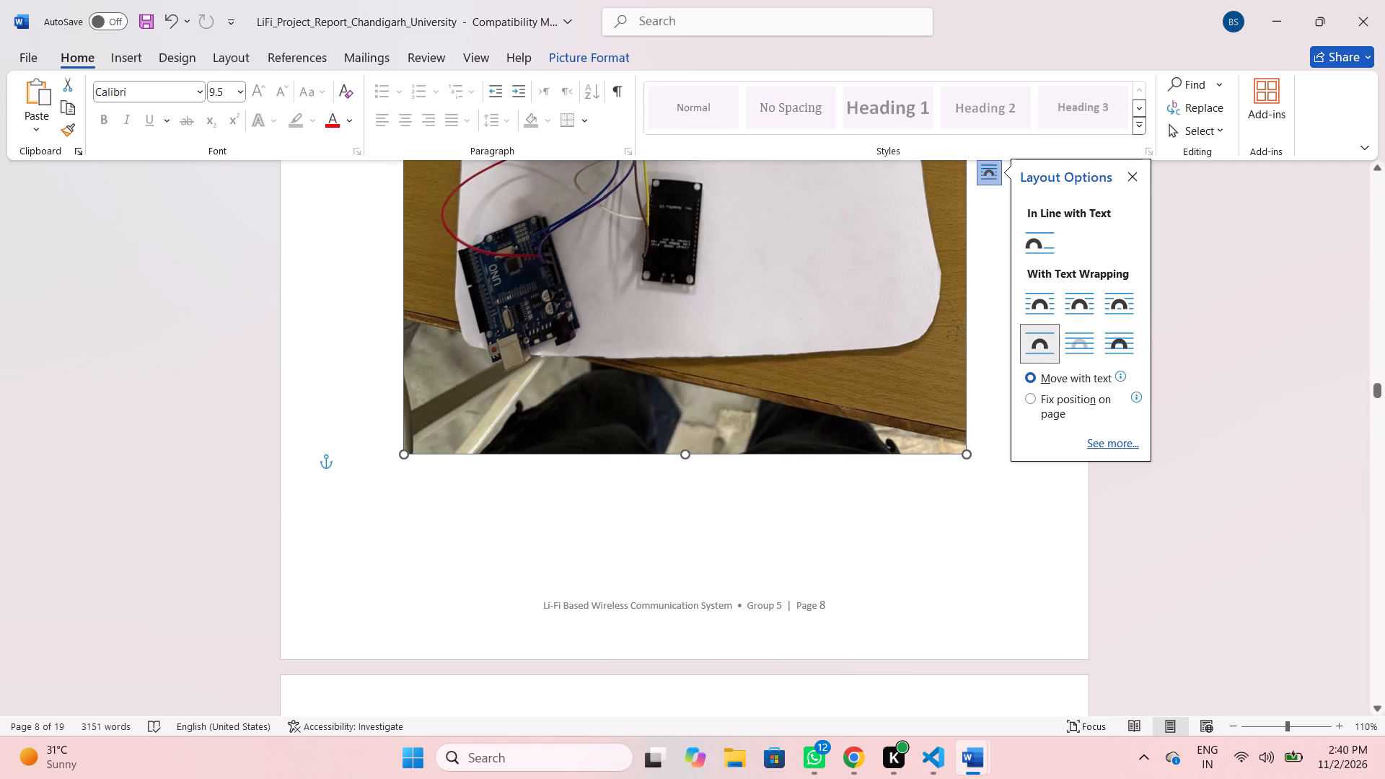
pyautogui.click(652, 472)
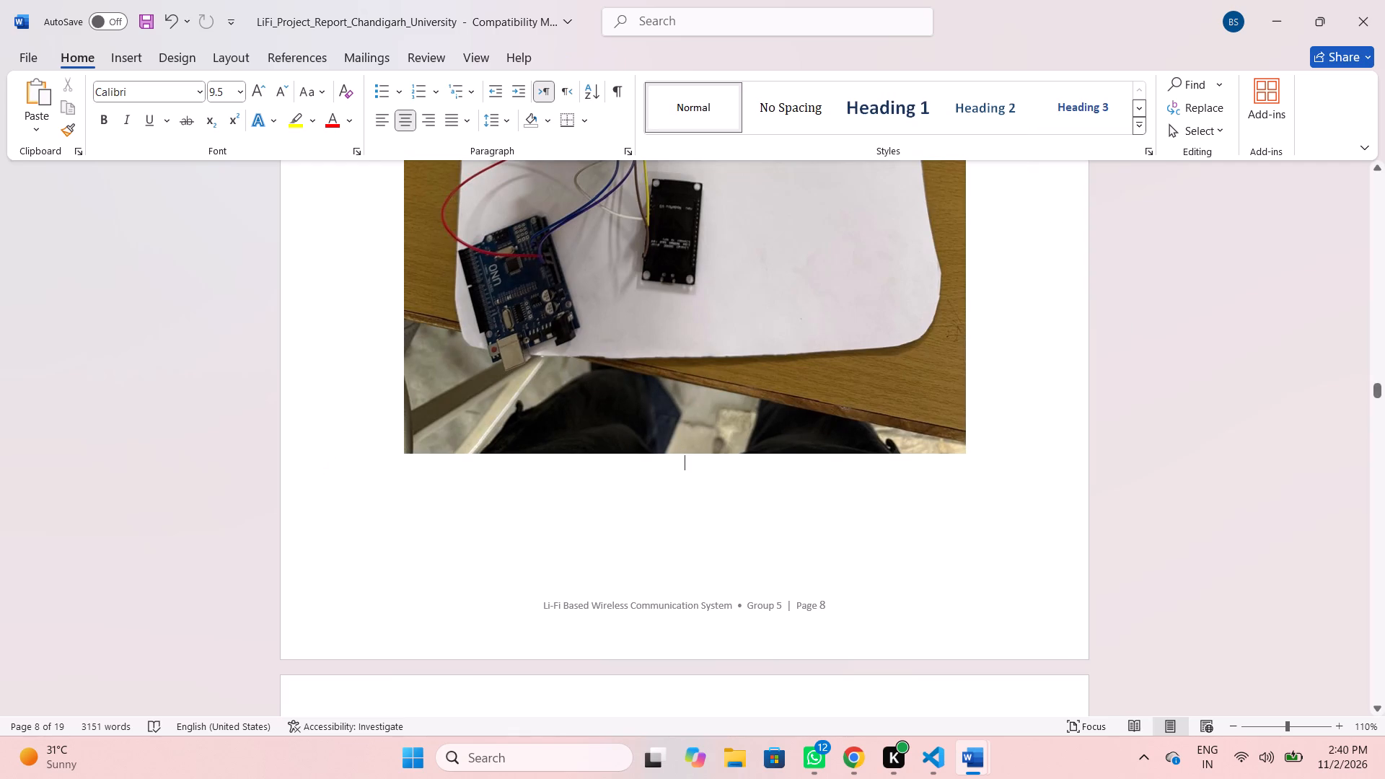
pyautogui.hotkey('ctrl', 'v')
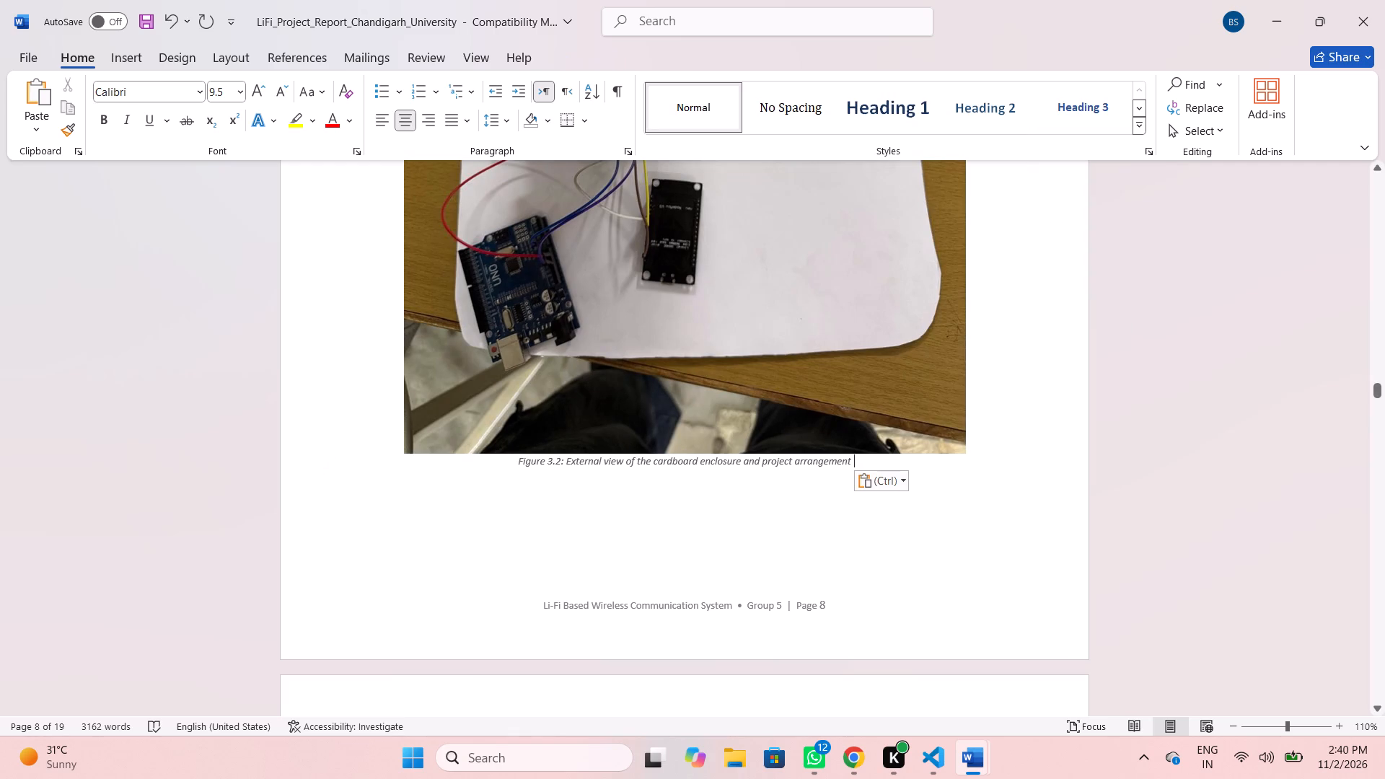
# Renumber the external view caption under the page 8 photo as Figure 3.1.
pyautogui.scroll(-1, 652, 472)
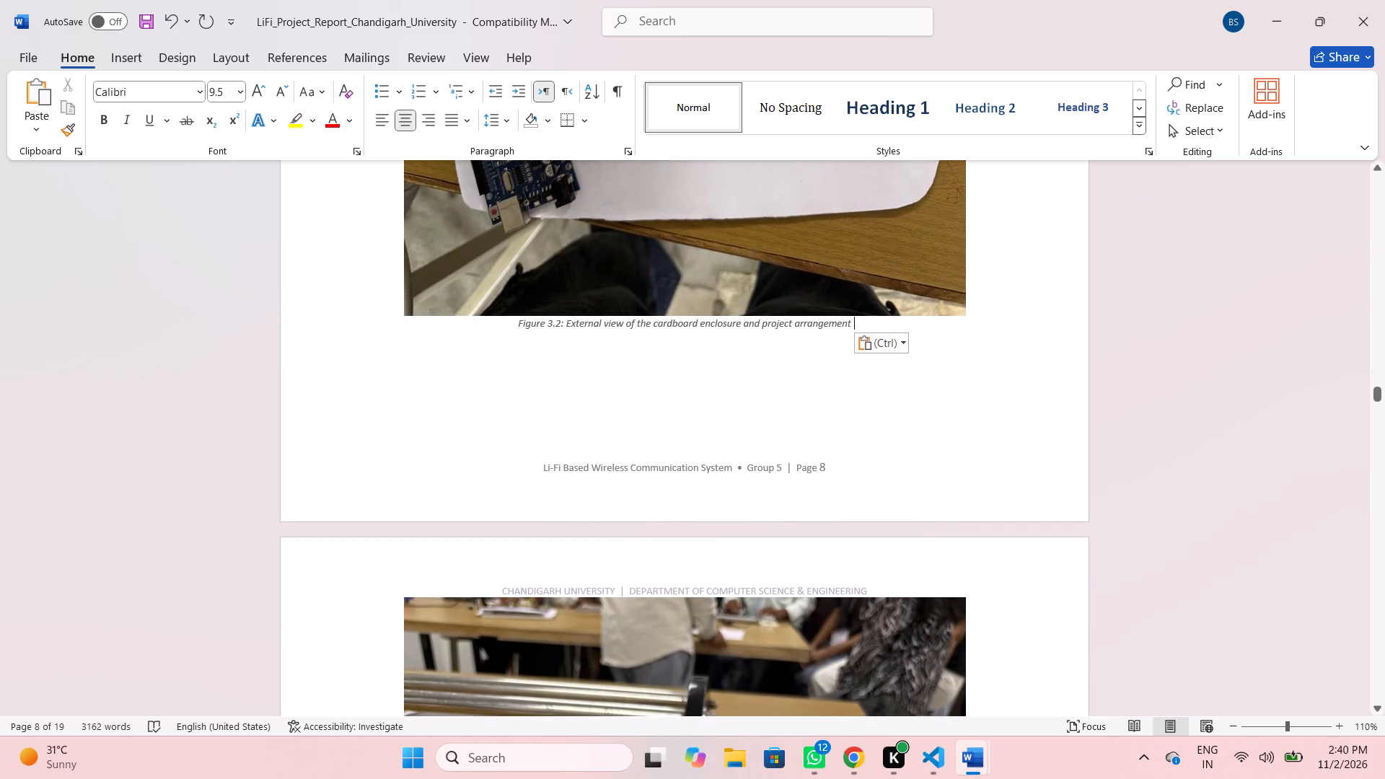
pyautogui.click(559, 330)
pyautogui.press('Right')
pyautogui.press('BackSpace')
pyautogui.press('1')
# Renumber the internal view caption under the page 9 photo as Figure 3.2.
pyautogui.scroll(-2, 559, 330)
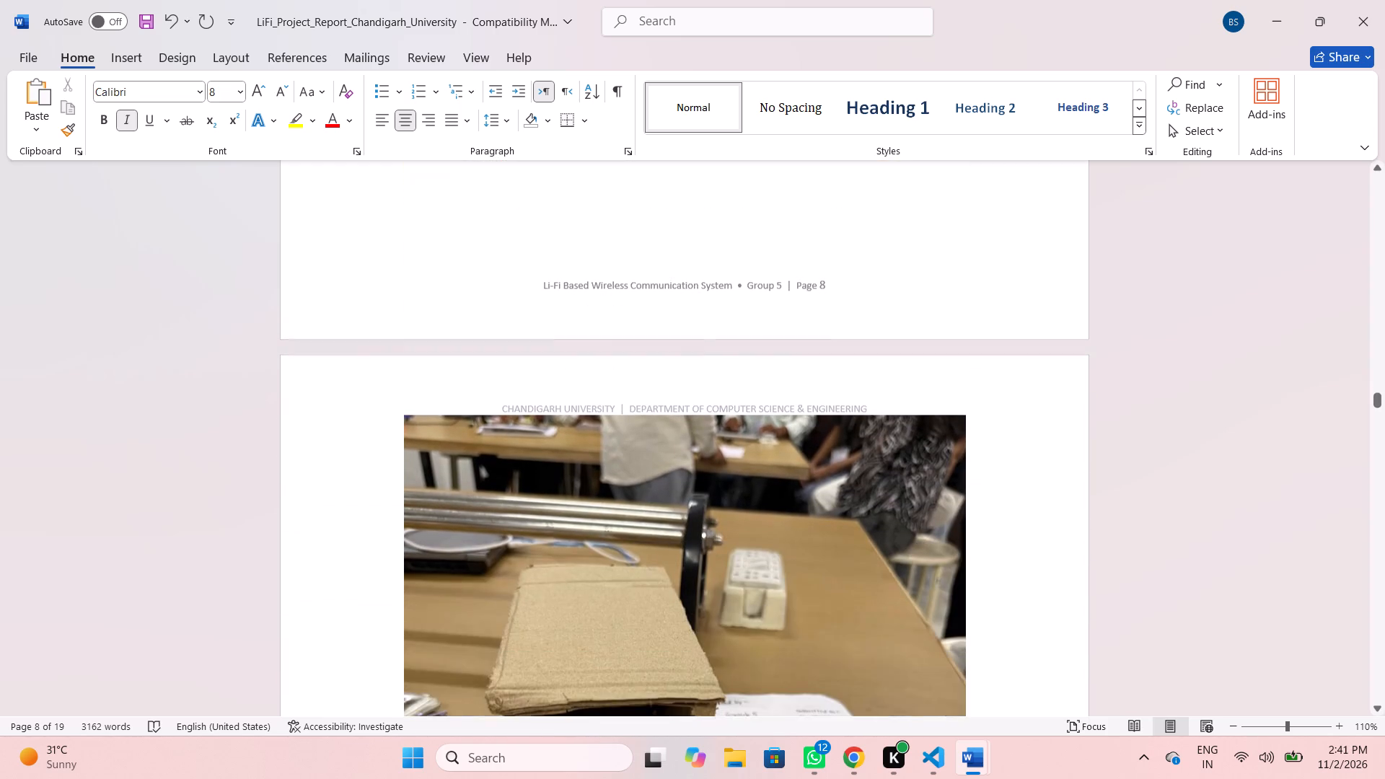
pyautogui.scroll(-3, 559, 330)
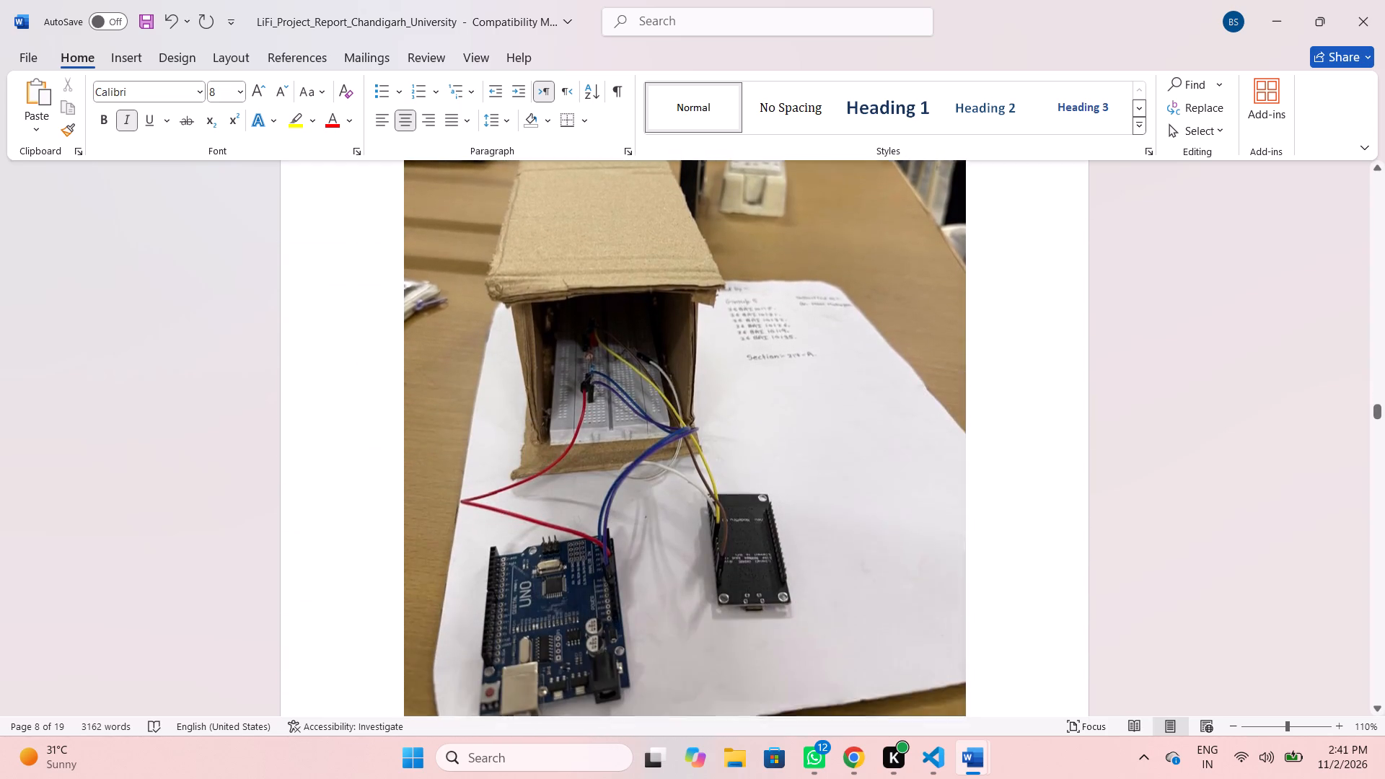
pyautogui.scroll(-1, 559, 330)
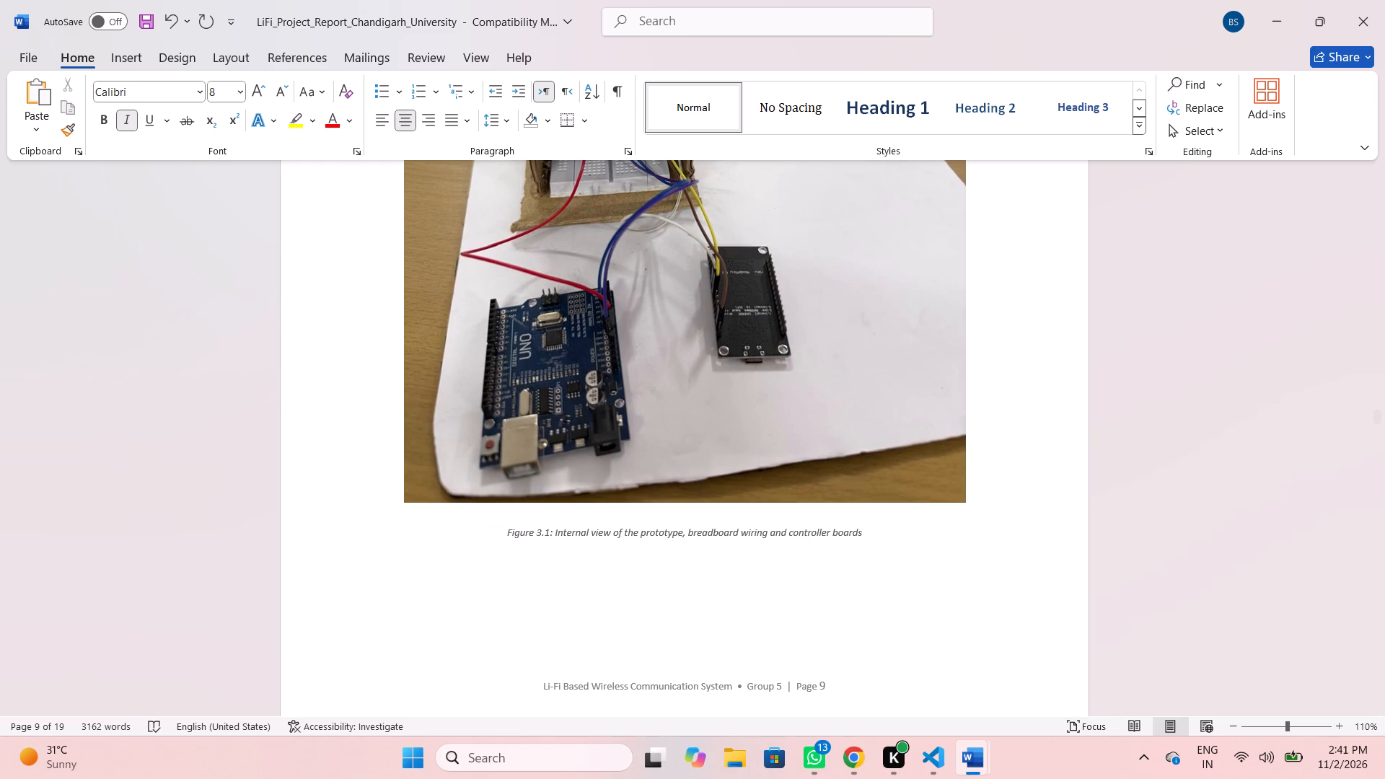
pyautogui.click(548, 541)
pyautogui.press('Right')
pyautogui.press('BackSpace')
pyautogui.press('2')
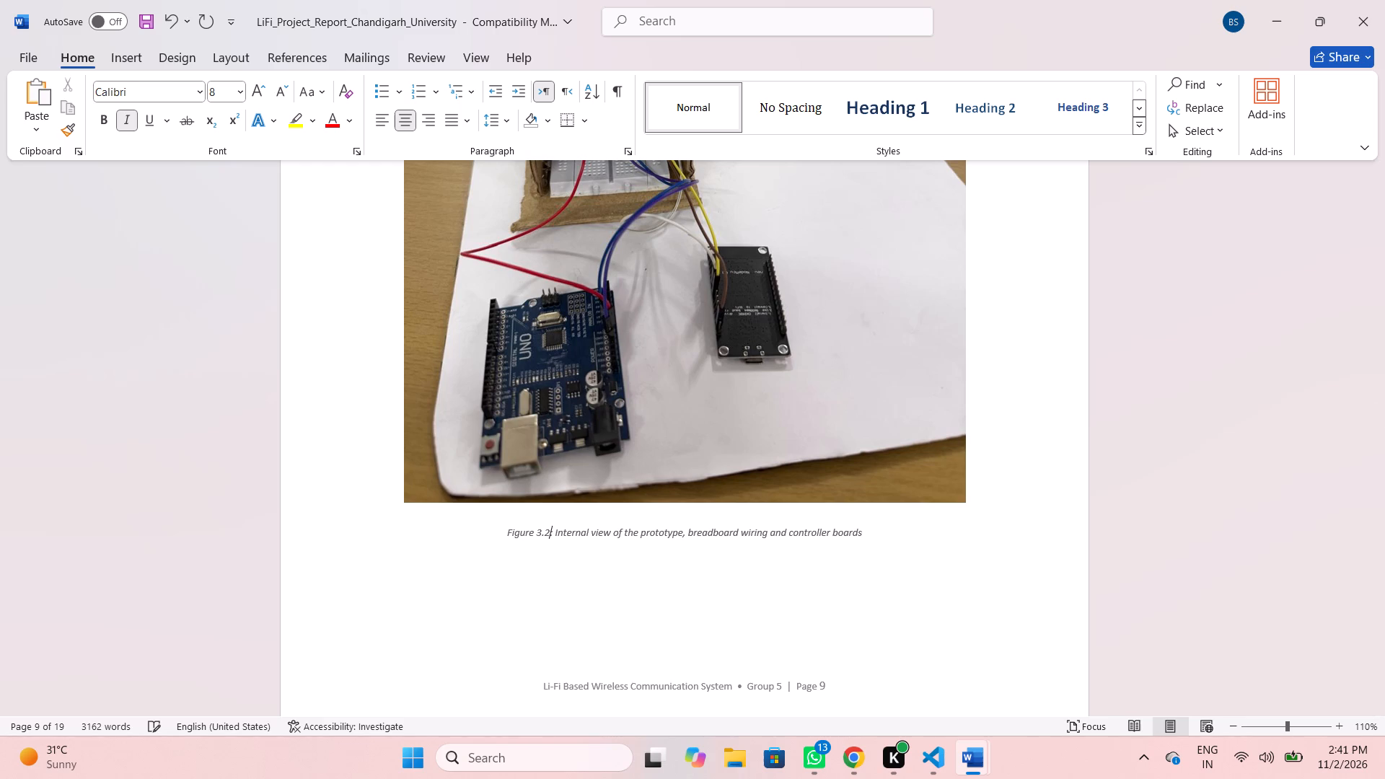
# Review Chapter 4's transmitter and receiver circuit sections, including Figures 4.1 and 4.2, their notes and the connection tables.
pyautogui.scroll(-2, 548, 541)
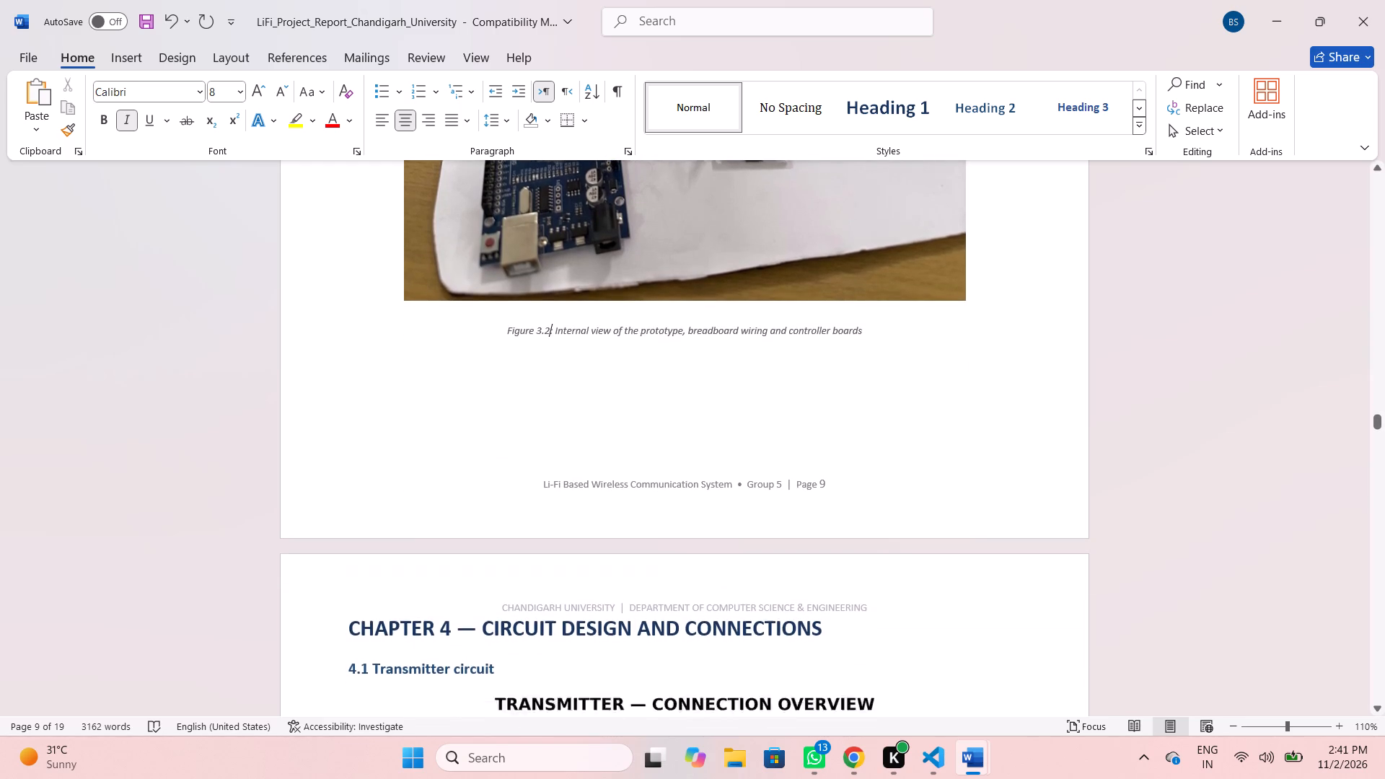
pyautogui.scroll(-3, 548, 541)
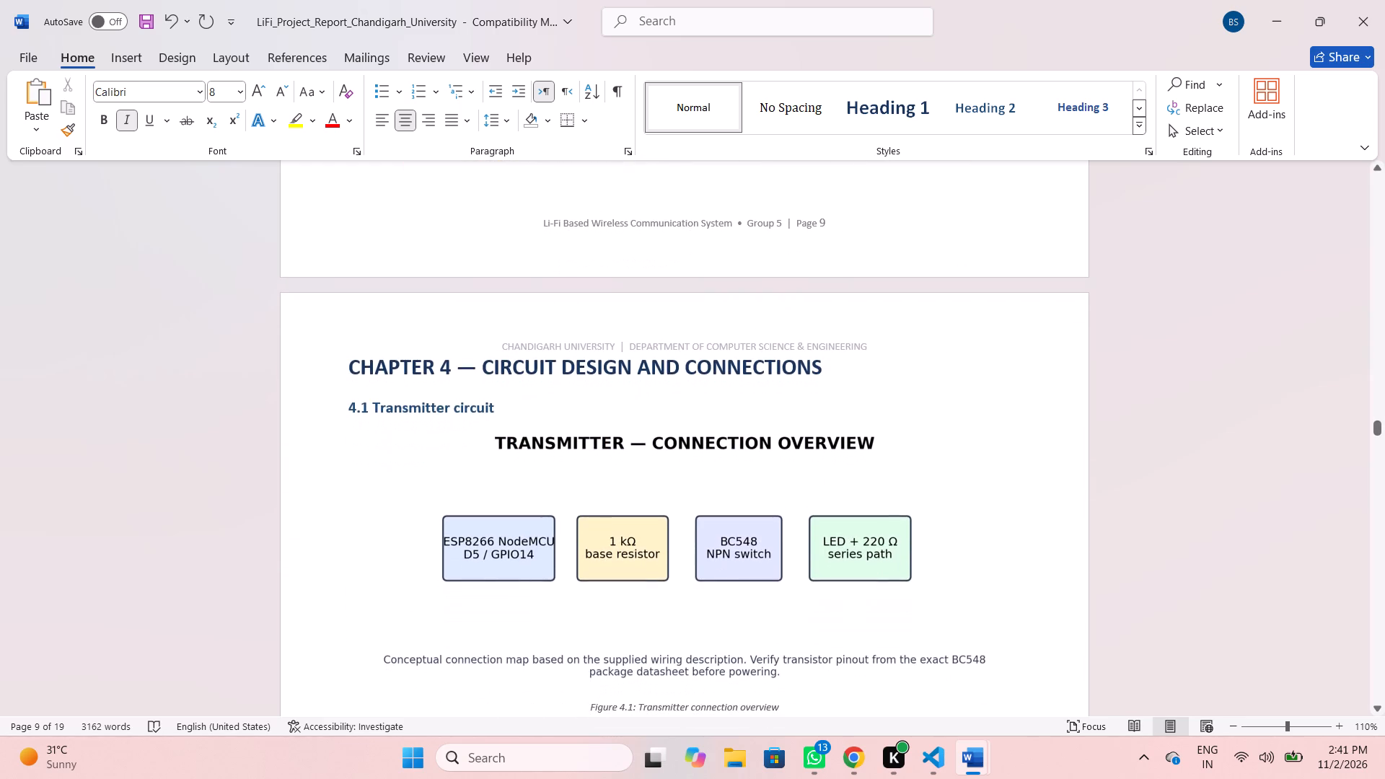
pyautogui.scroll(-1, 548, 541)
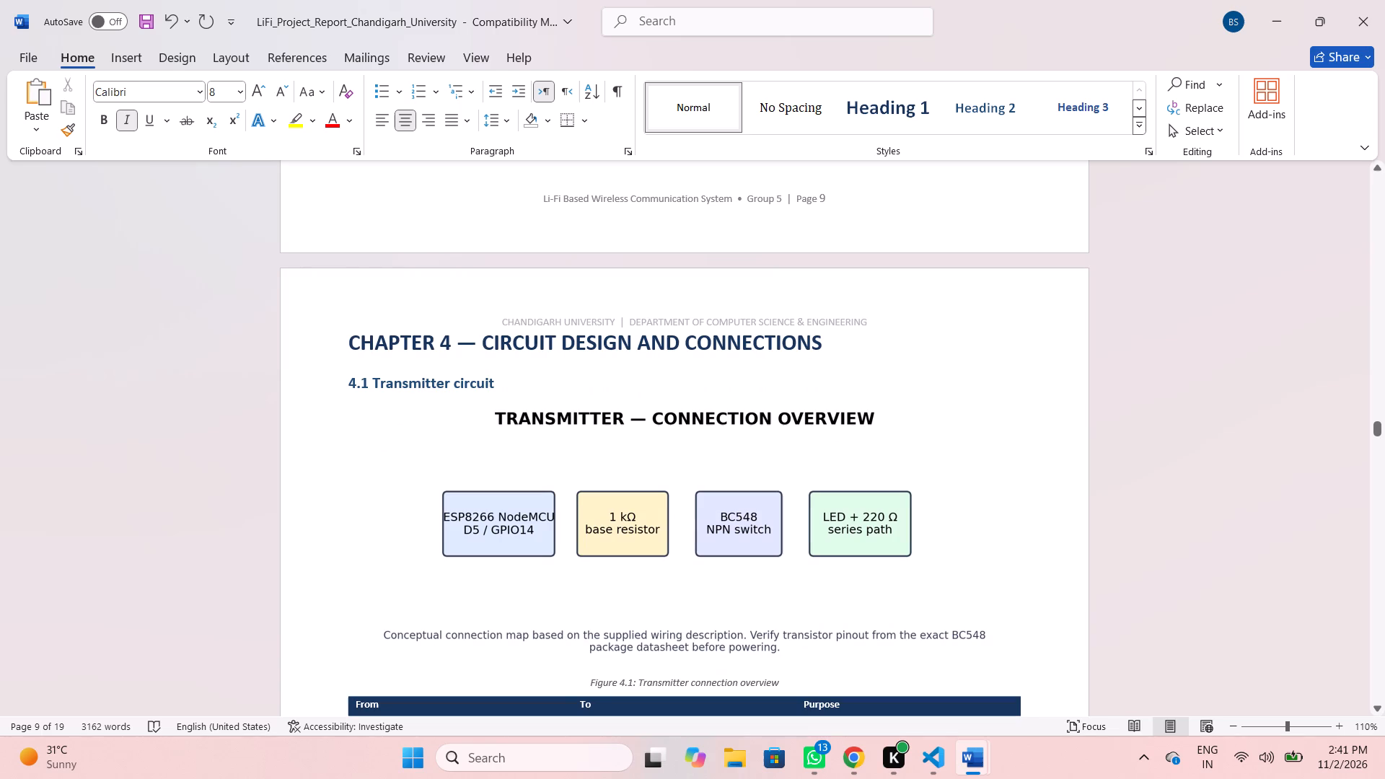
pyautogui.scroll(-2, 548, 541)
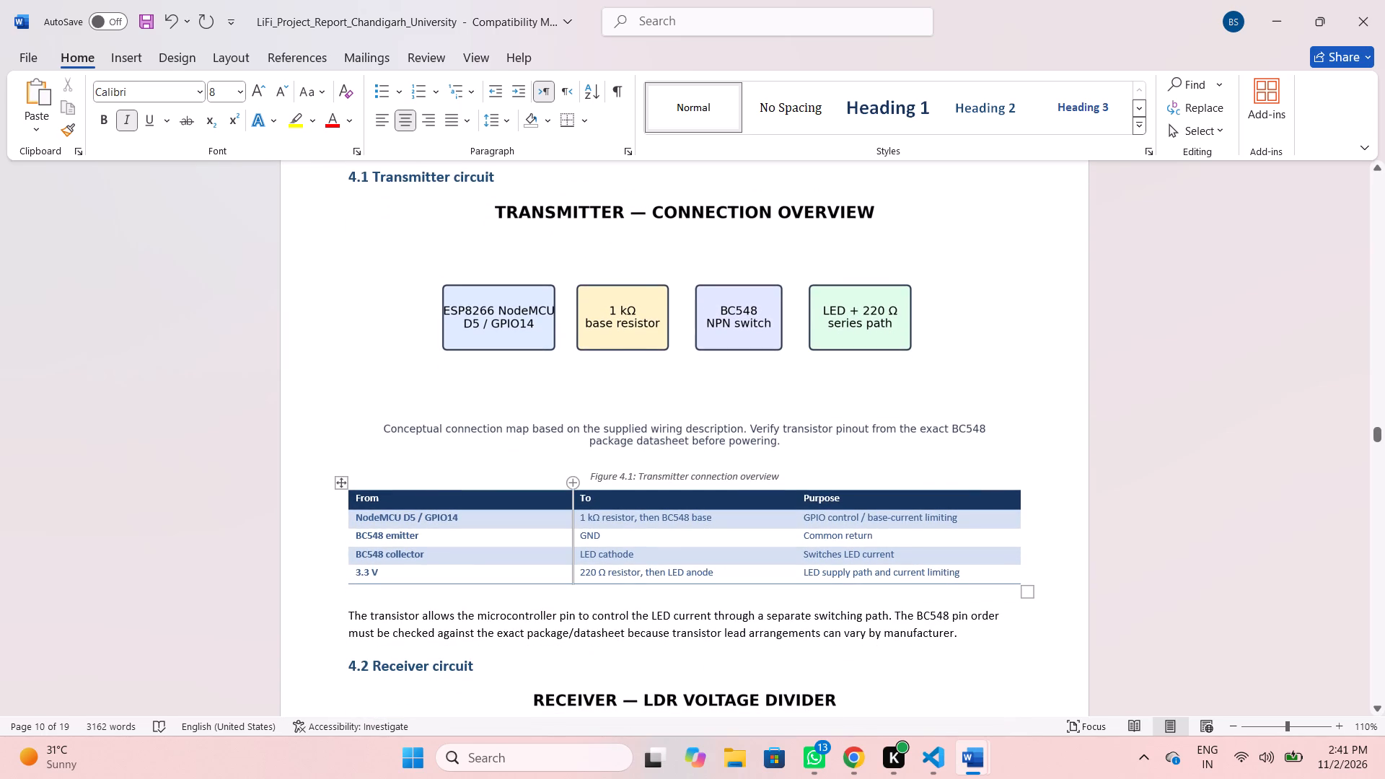
pyautogui.scroll(-4, 608, 399)
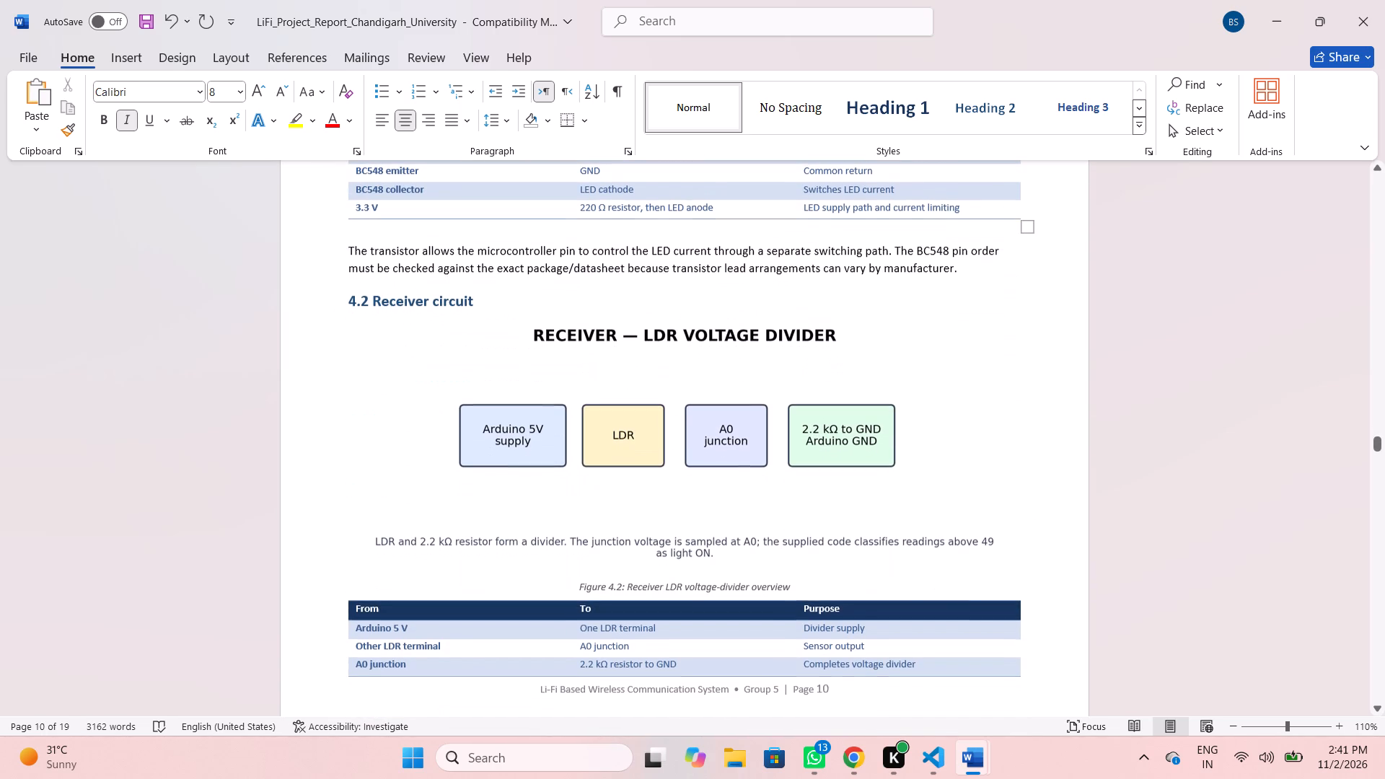
pyautogui.scroll(-1, 608, 399)
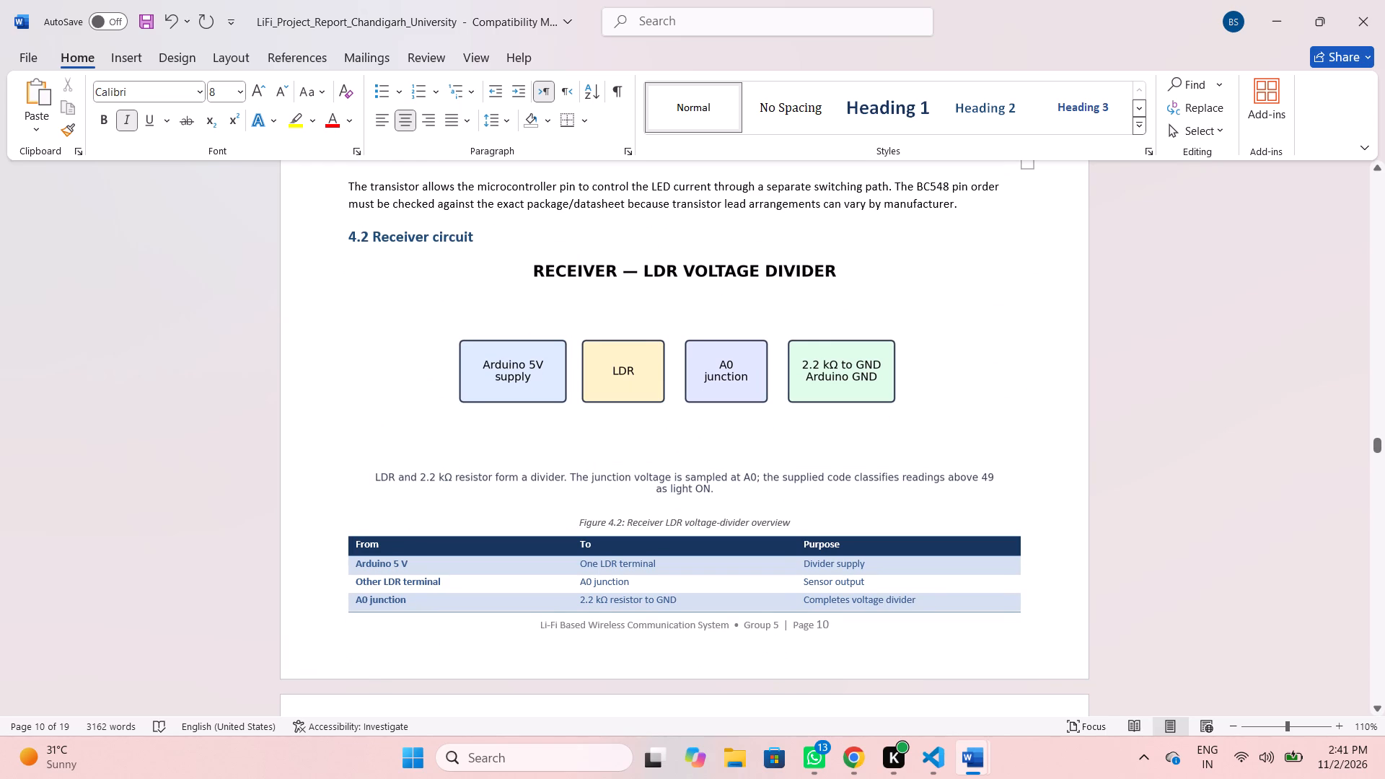
# Review the rest of section 4.2, including the receiver connection table and the paragraph on the A0 voltage.
pyautogui.scroll(-2, 608, 399)
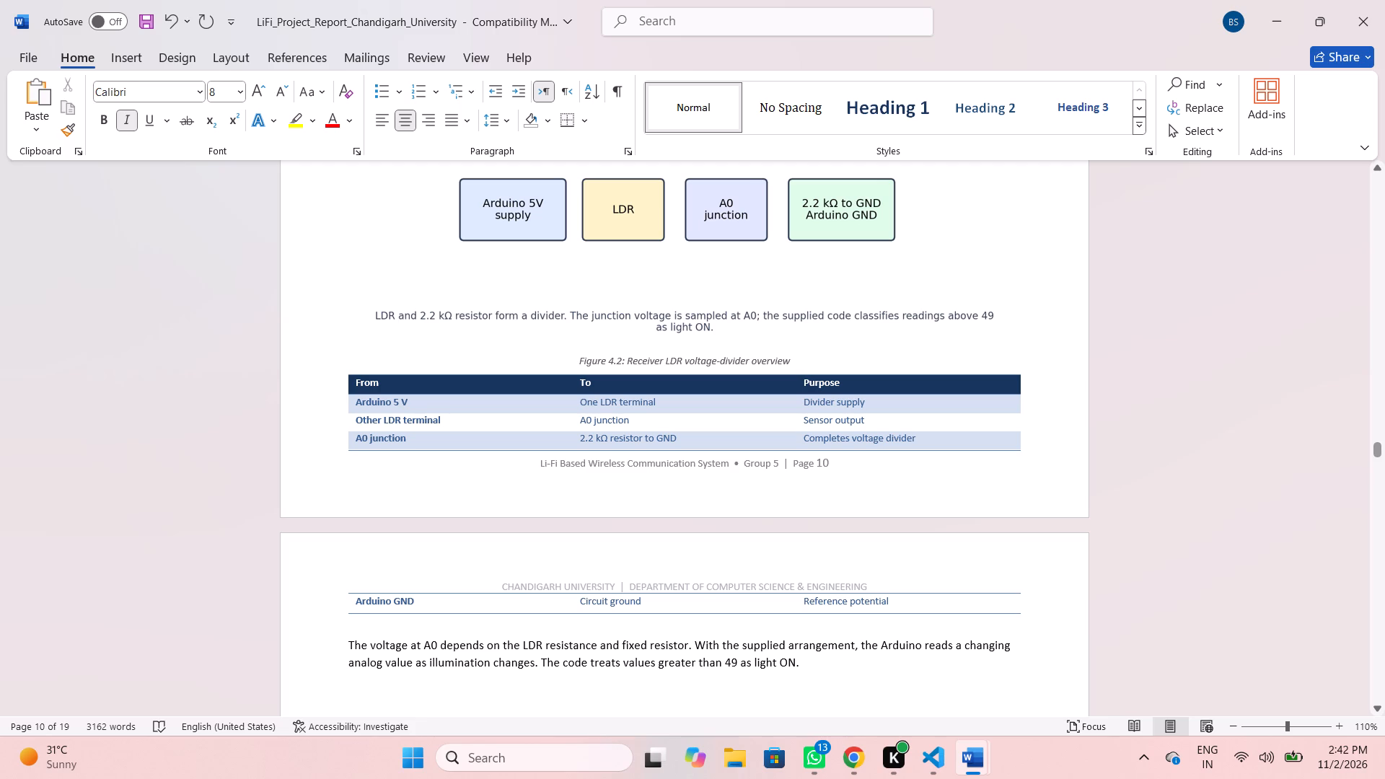
pyautogui.scroll(-1, 707, 326)
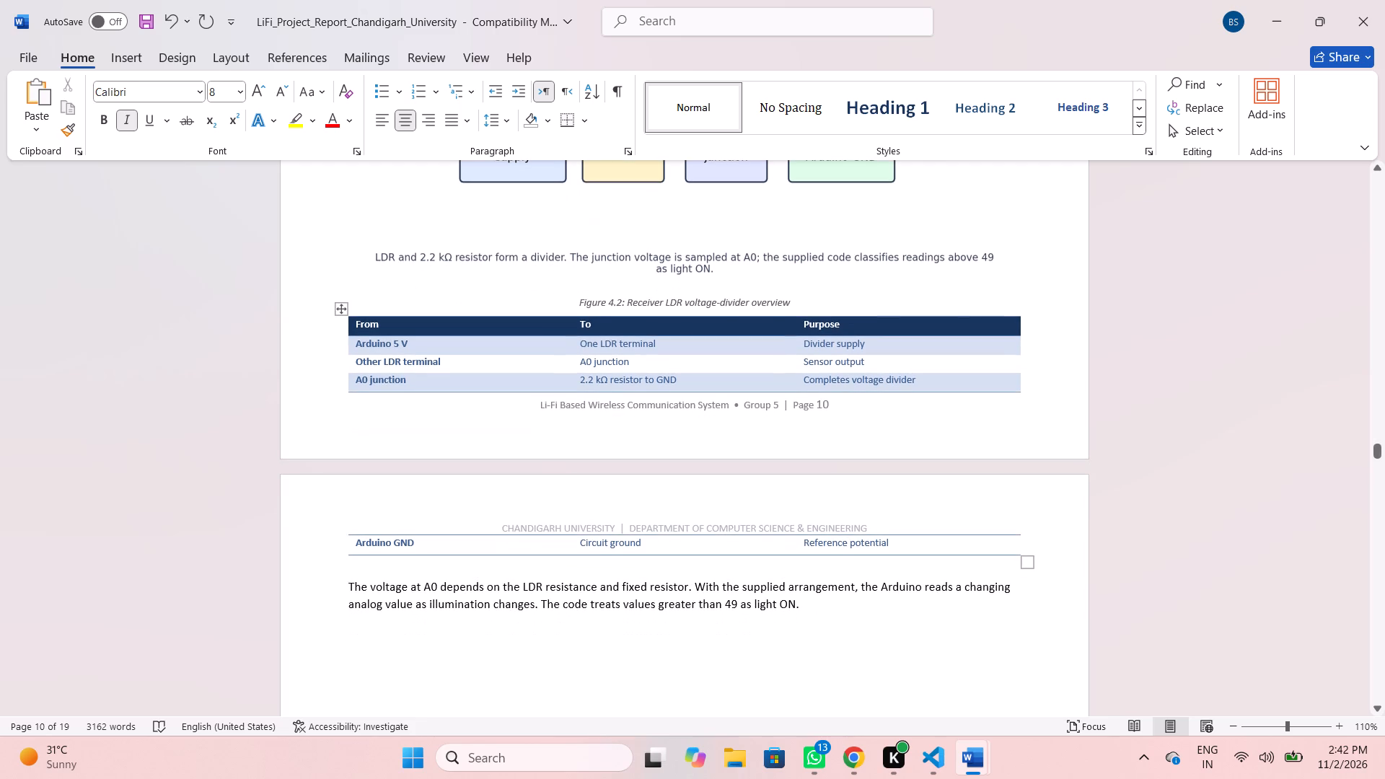
pyautogui.scroll(-1, 707, 326)
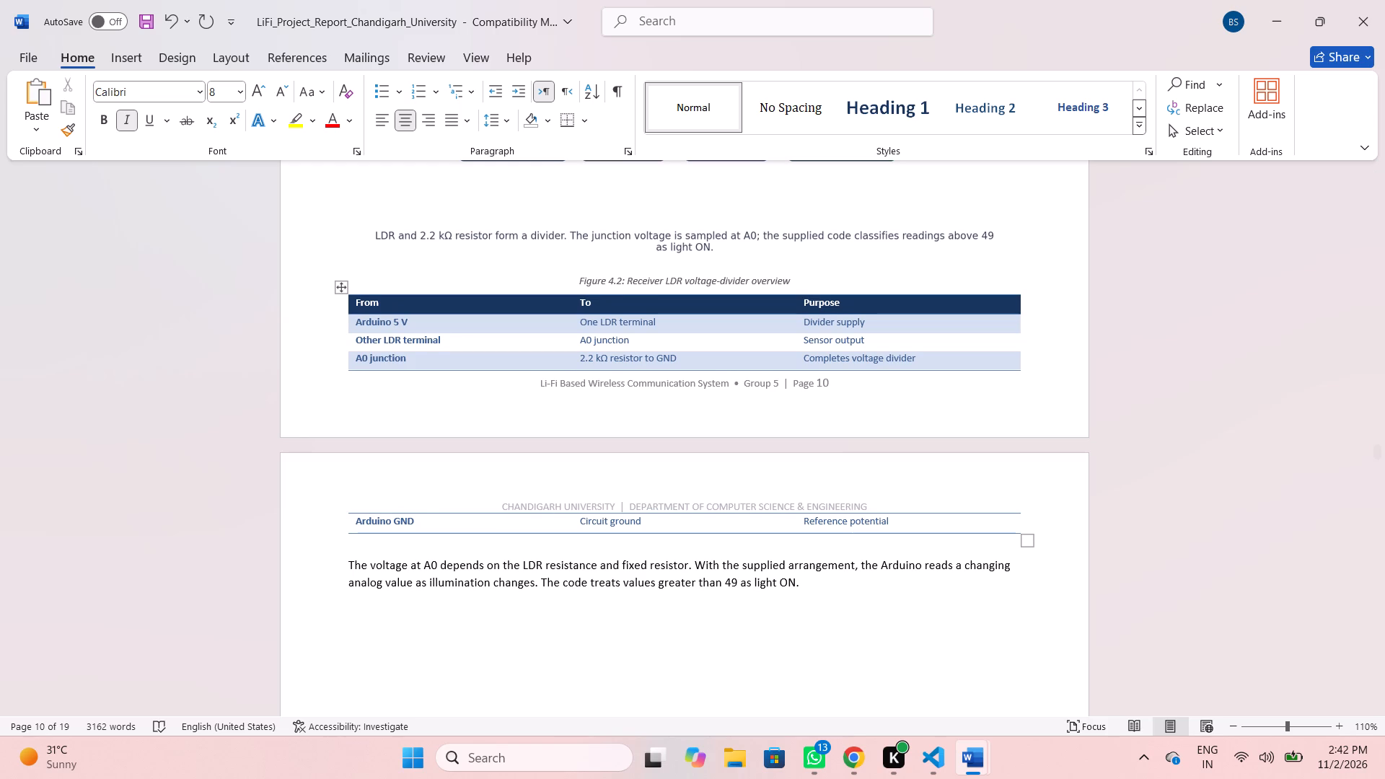
pyautogui.scroll(-1, 707, 326)
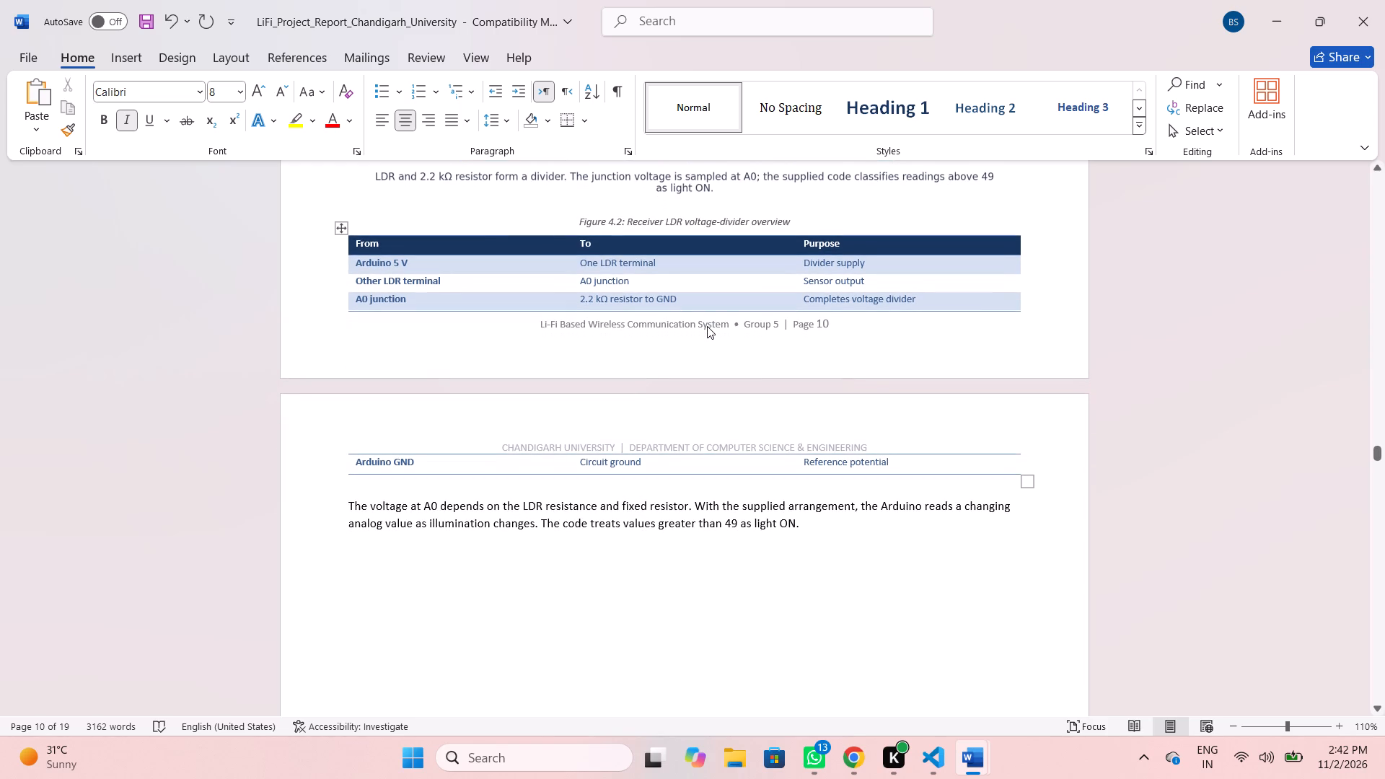
pyautogui.scroll(-1, 707, 326)
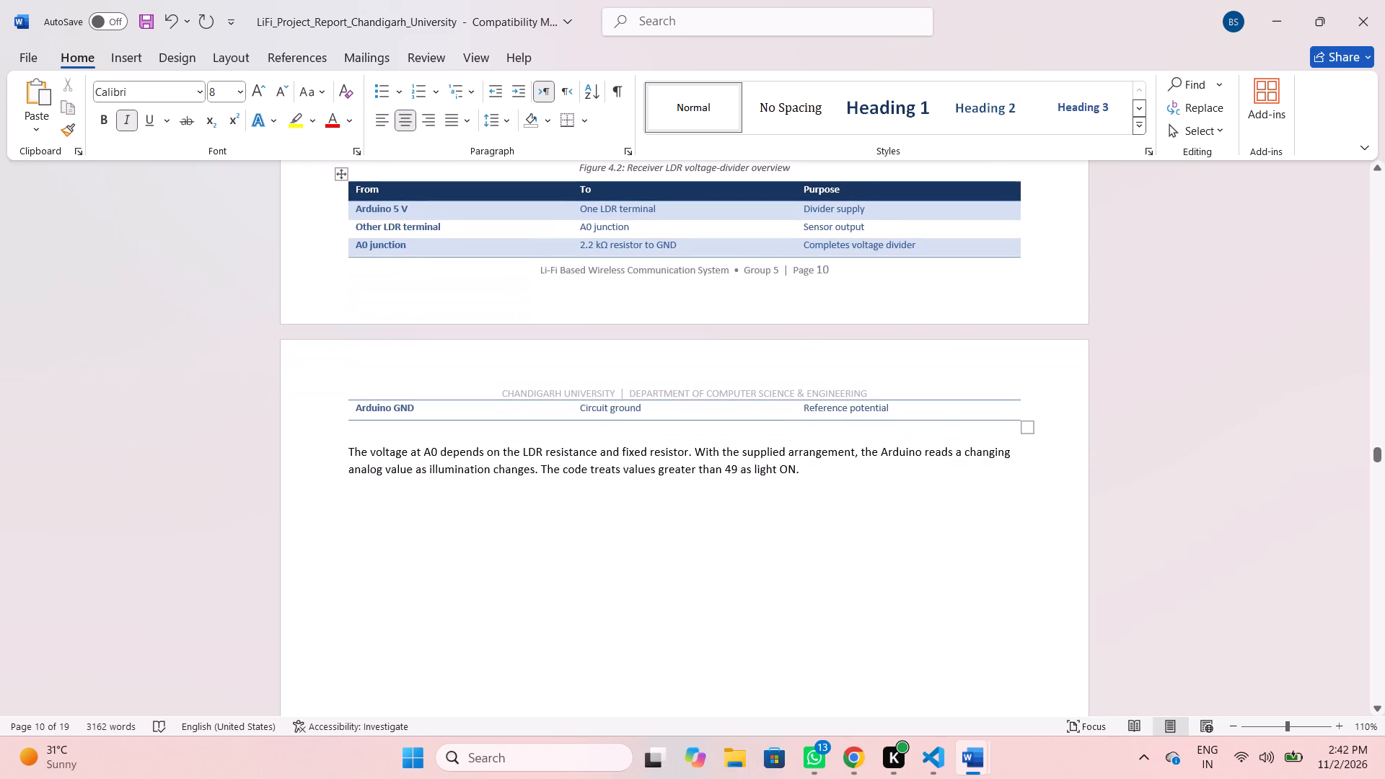
pyautogui.scroll(-2, 707, 326)
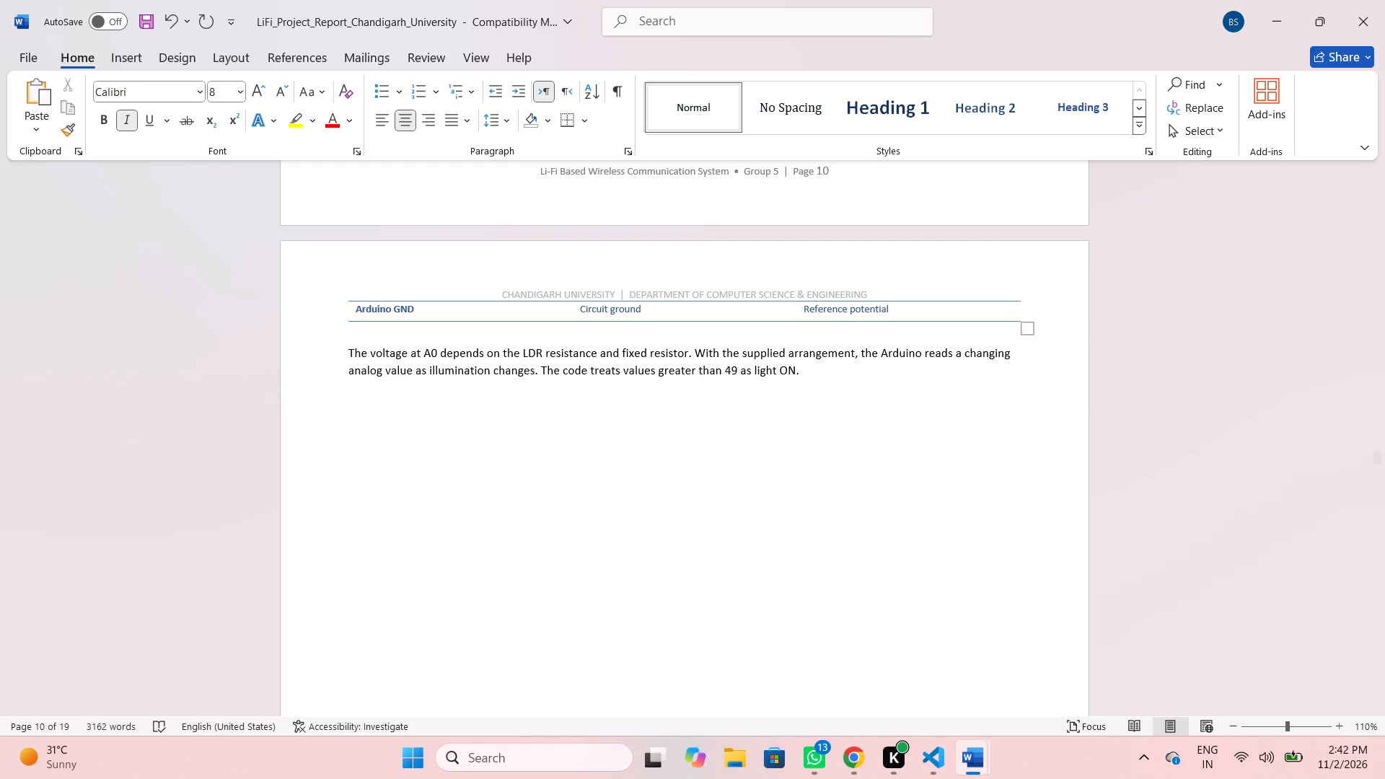
pyautogui.scroll(-1, 708, 323)
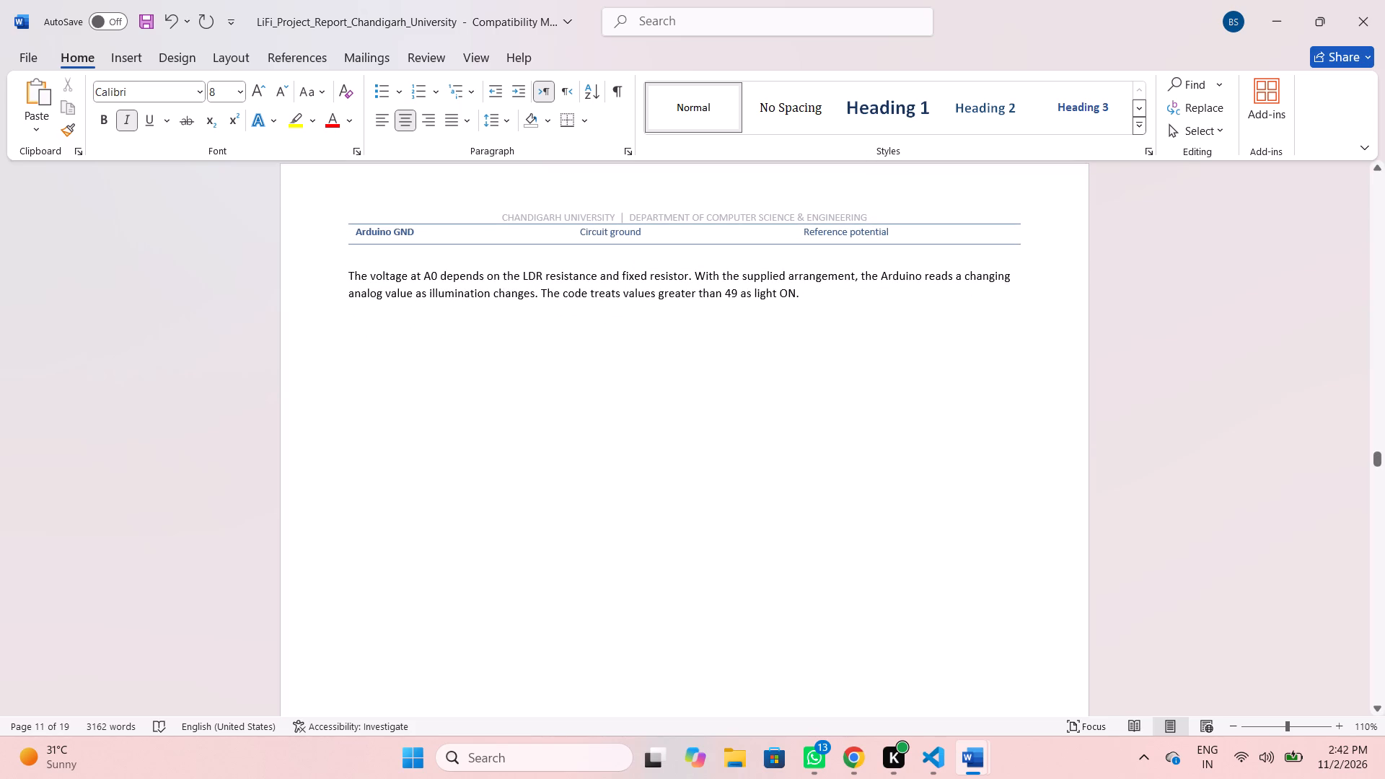
pyautogui.scroll(-2, 576, 325)
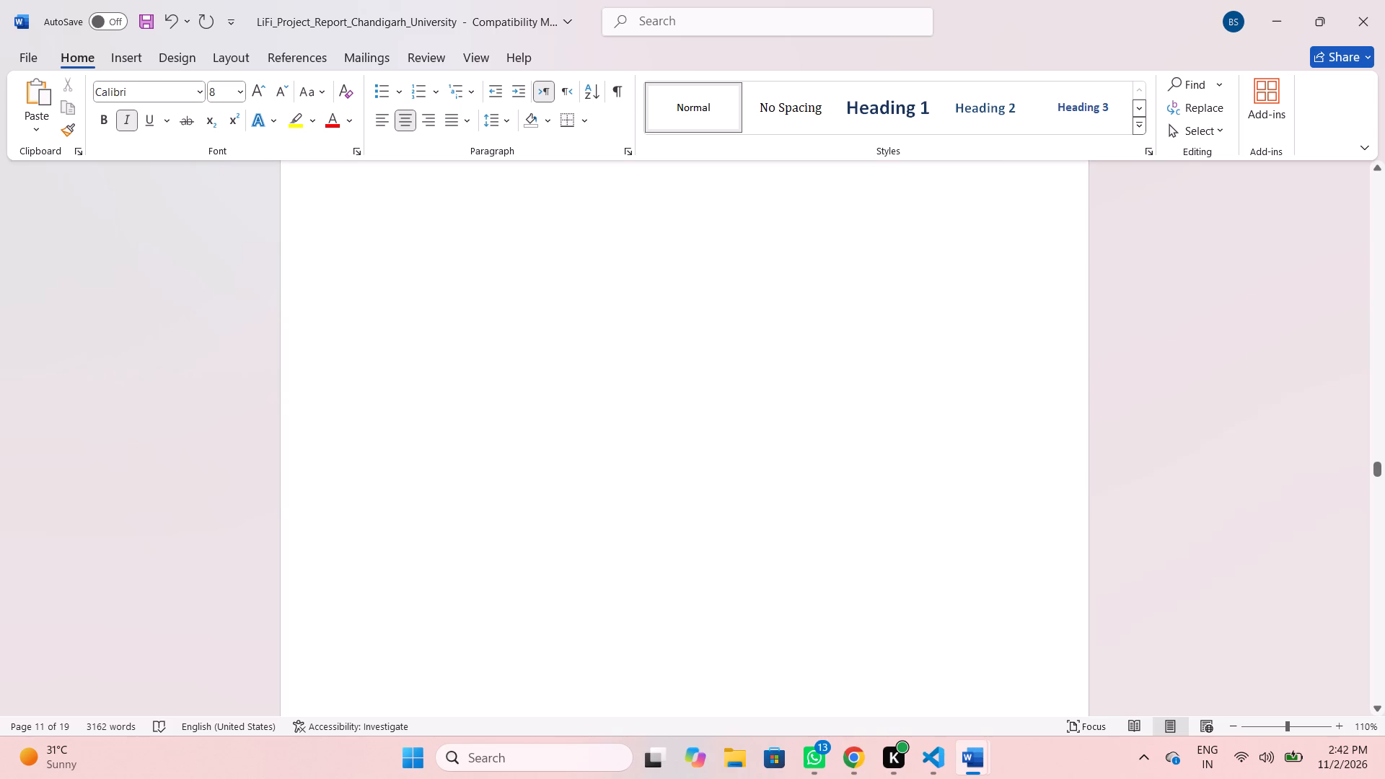
# Review Chapter 5 on software and programming, including the concepts table, the Figure 5.1 flowchart and the program logic sections.
pyautogui.scroll(-4, 576, 325)
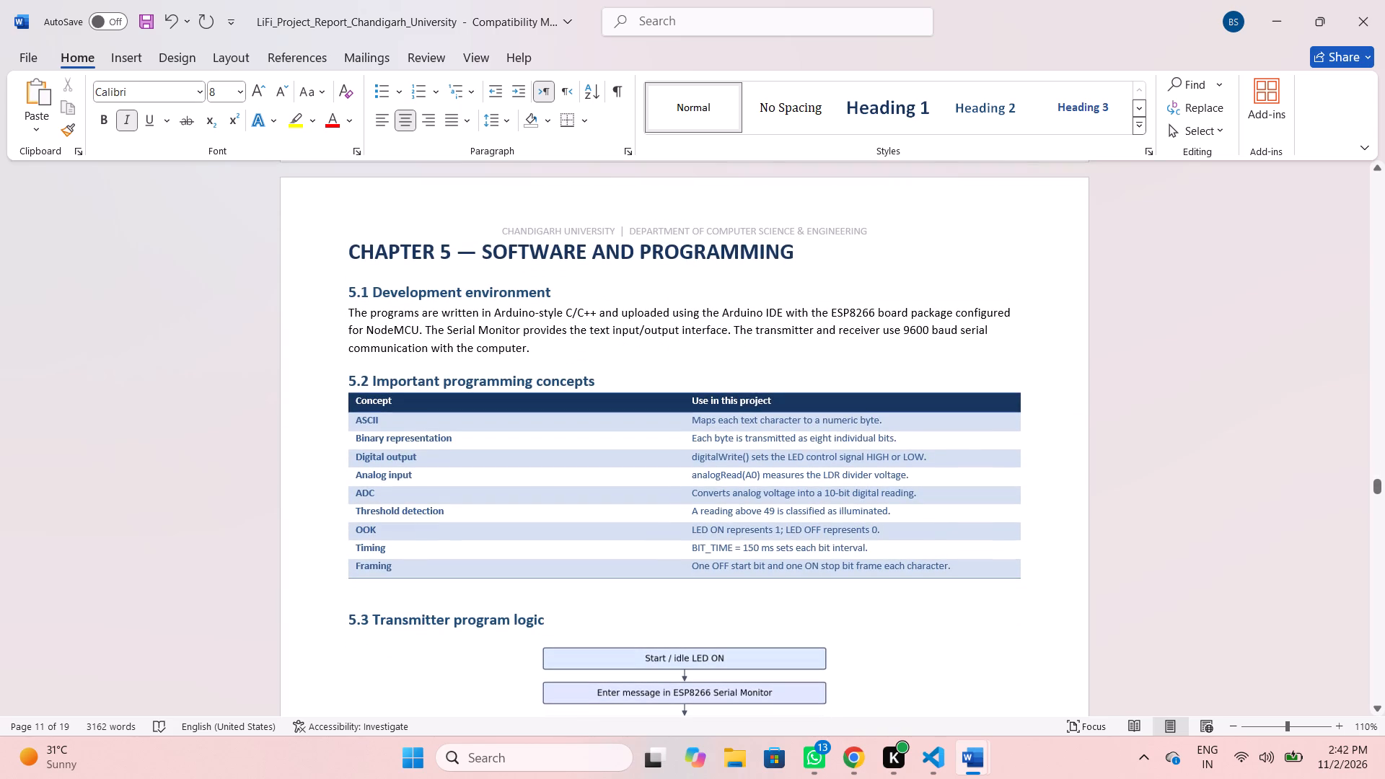
pyautogui.scroll(-1, 576, 325)
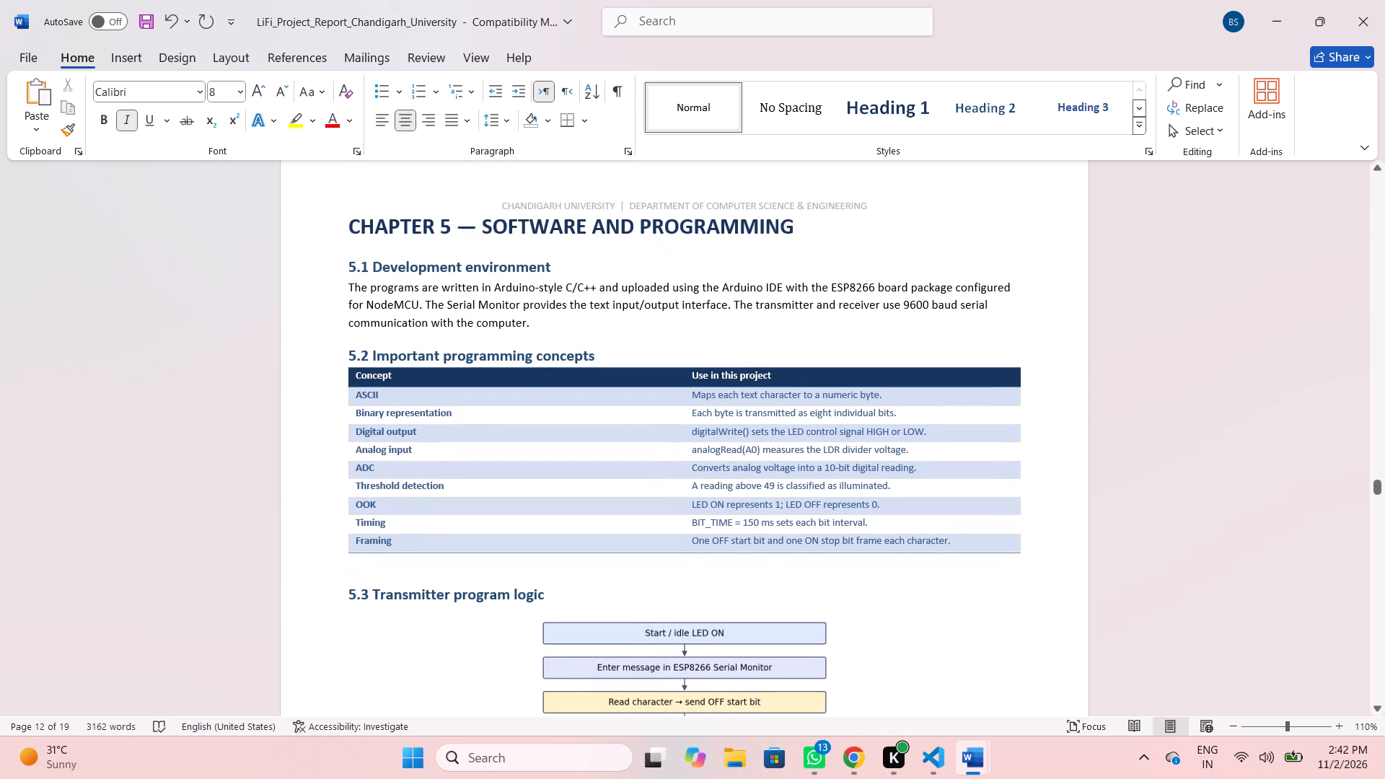
pyautogui.scroll(-1, 576, 325)
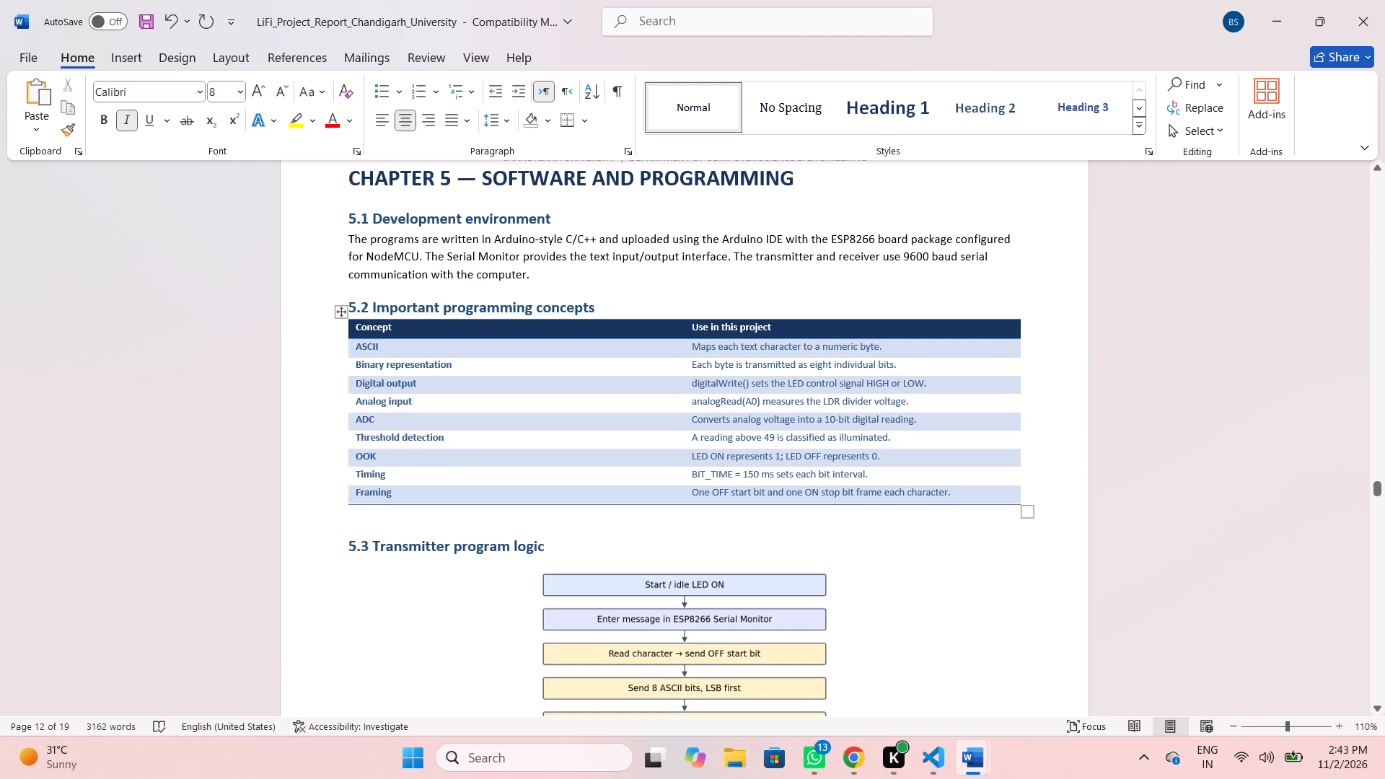
pyautogui.scroll(-2, 576, 325)
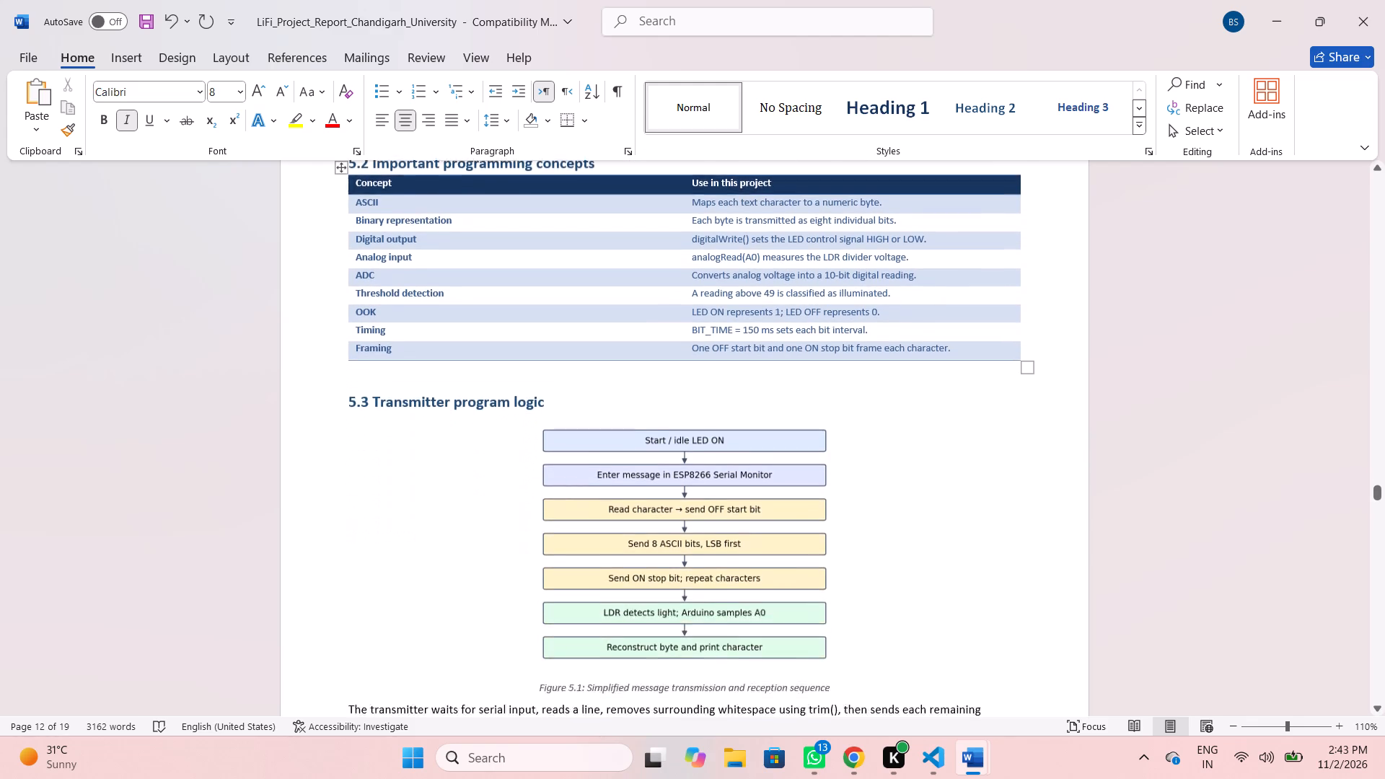
pyautogui.scroll(-3, 576, 325)
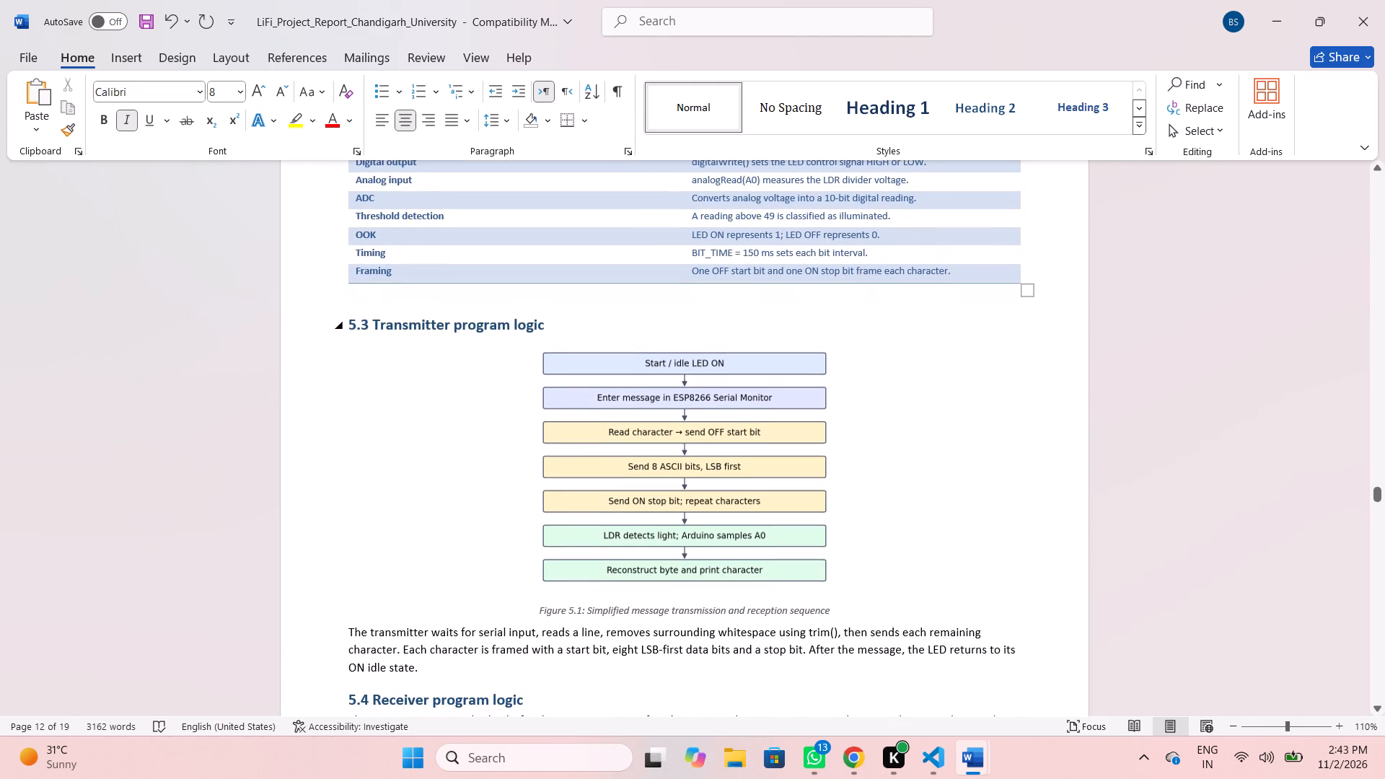
pyautogui.scroll(-2, 576, 325)
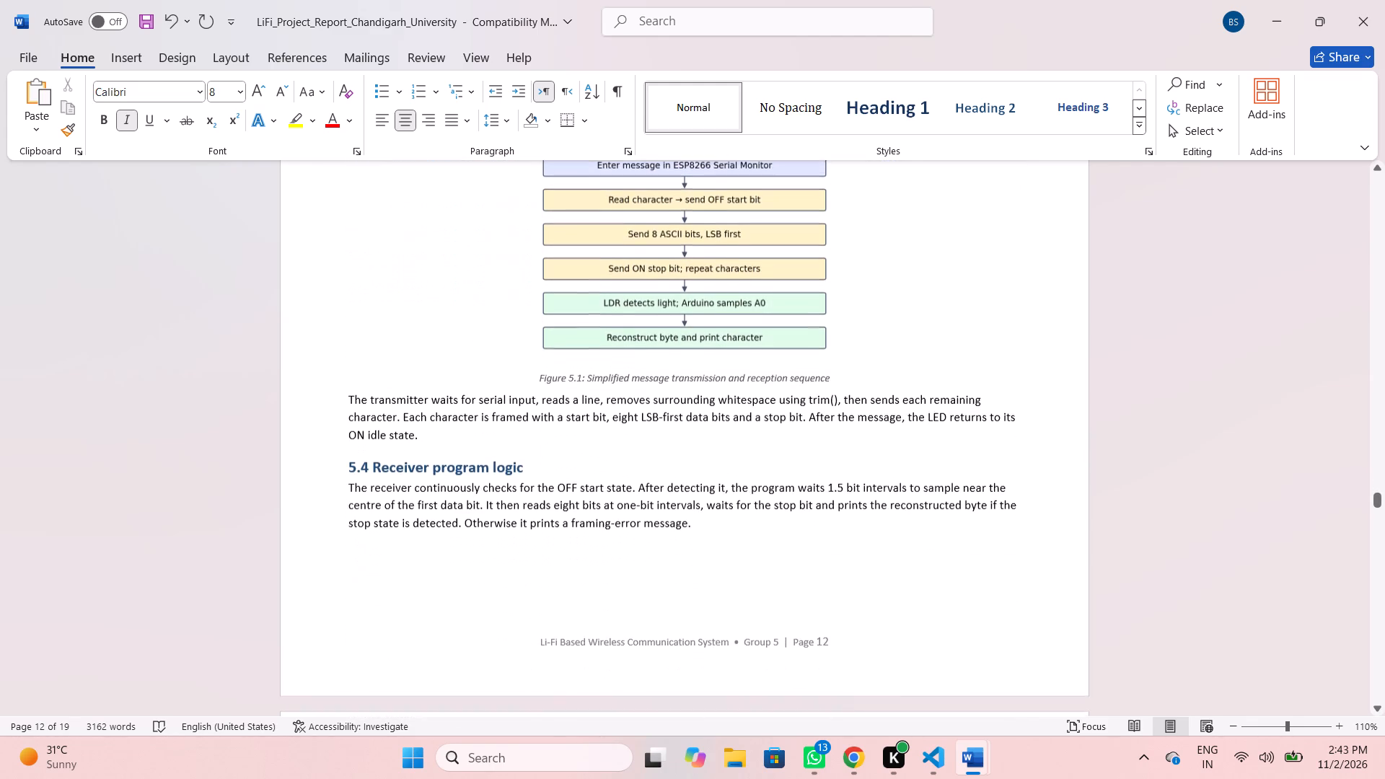
pyautogui.scroll(-2, 576, 325)
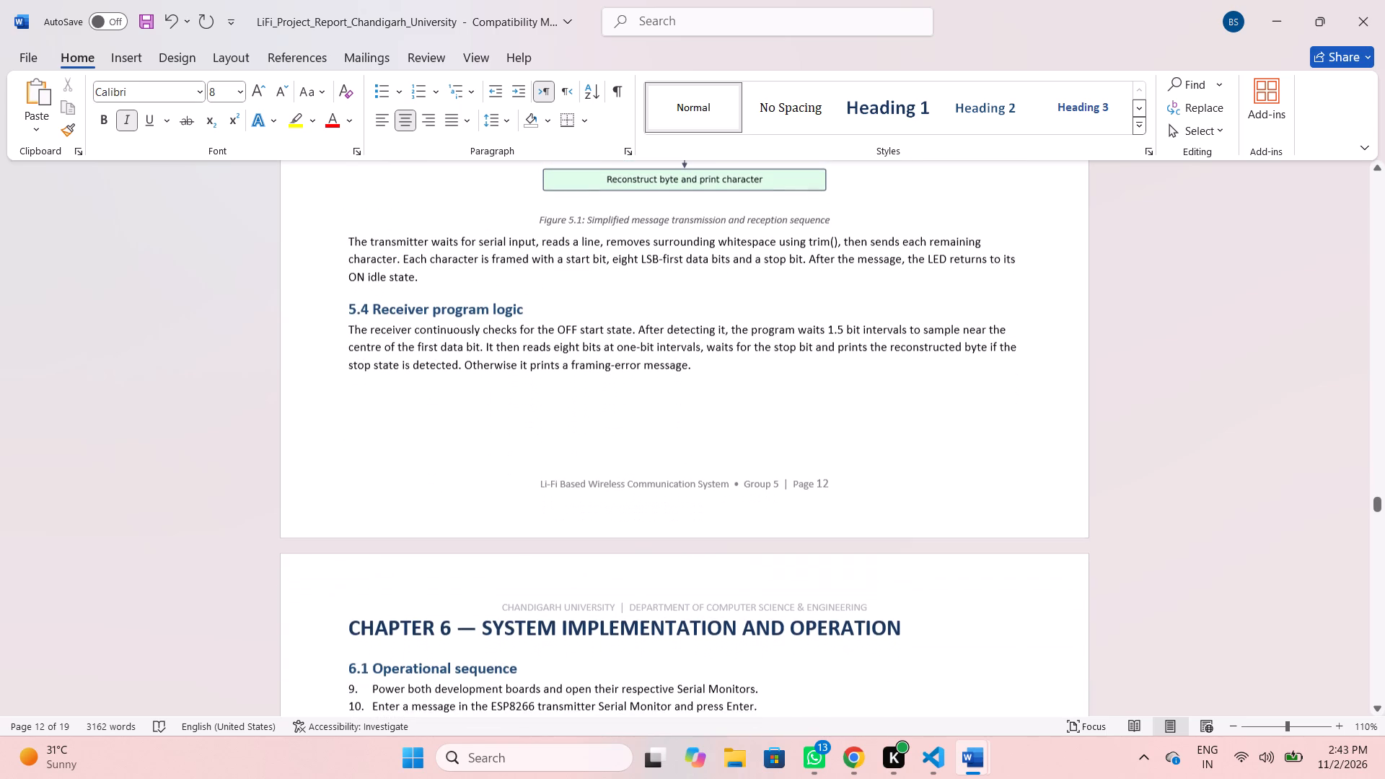
# Review Chapter 6 on system implementation, including the operational sequence, the Figure 6.1 timing diagram and the practical implementation text.
pyautogui.scroll(-1, 576, 325)
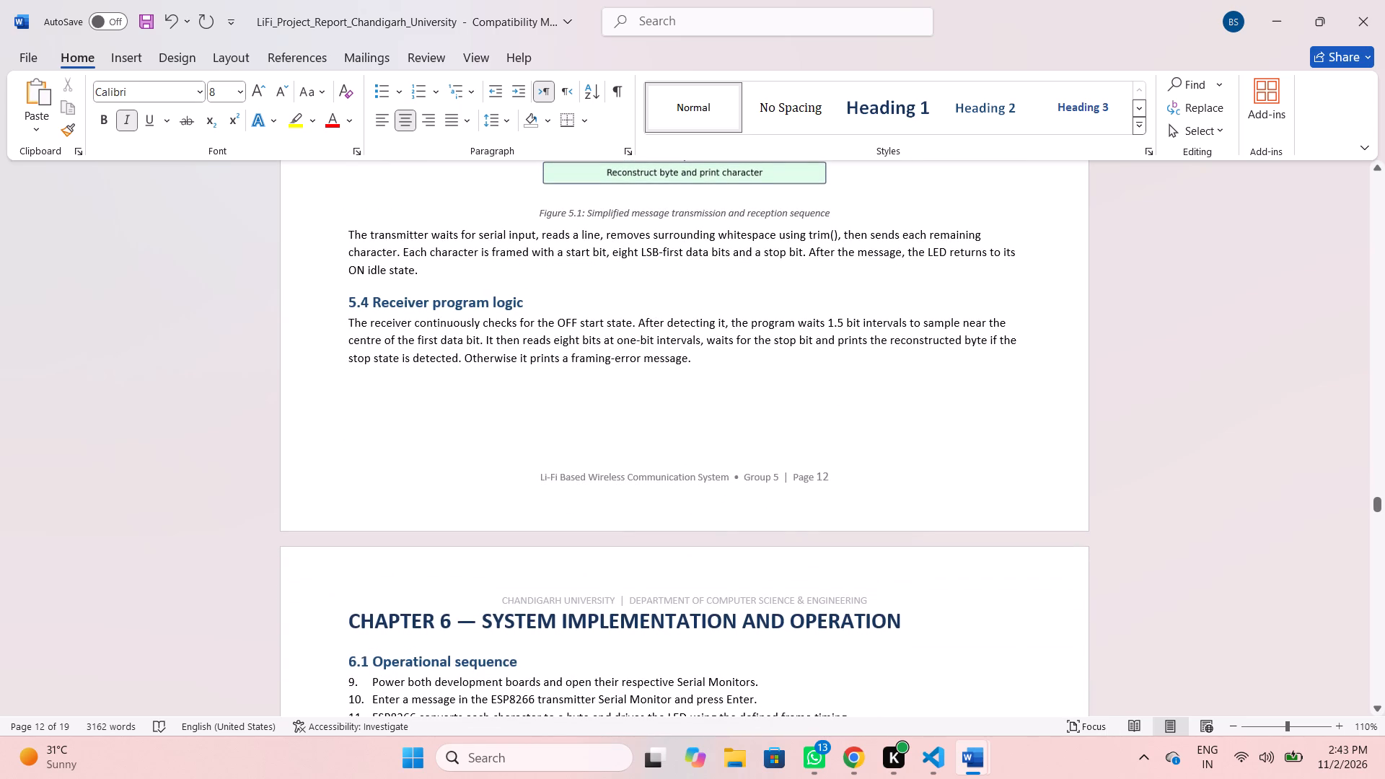
pyautogui.scroll(-1, 567, 359)
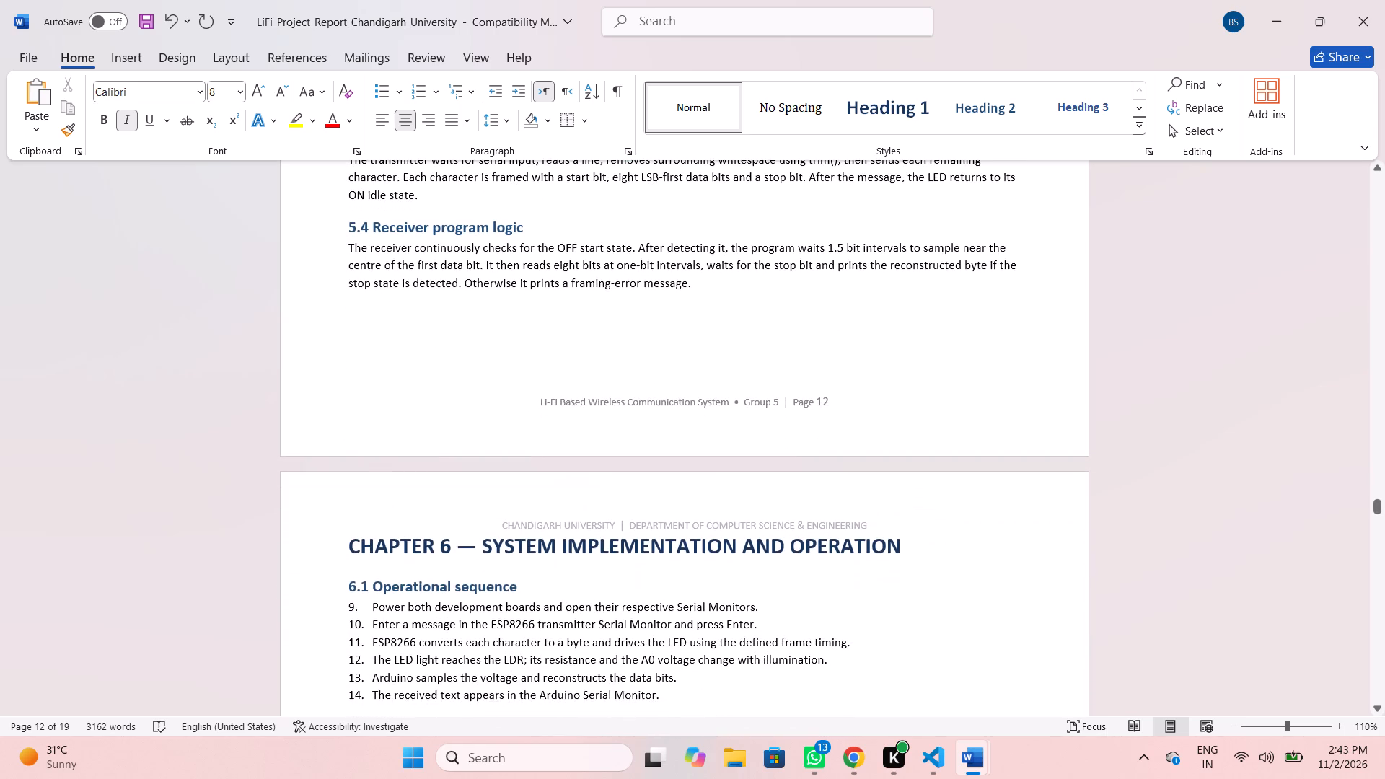
pyautogui.scroll(-3, 567, 359)
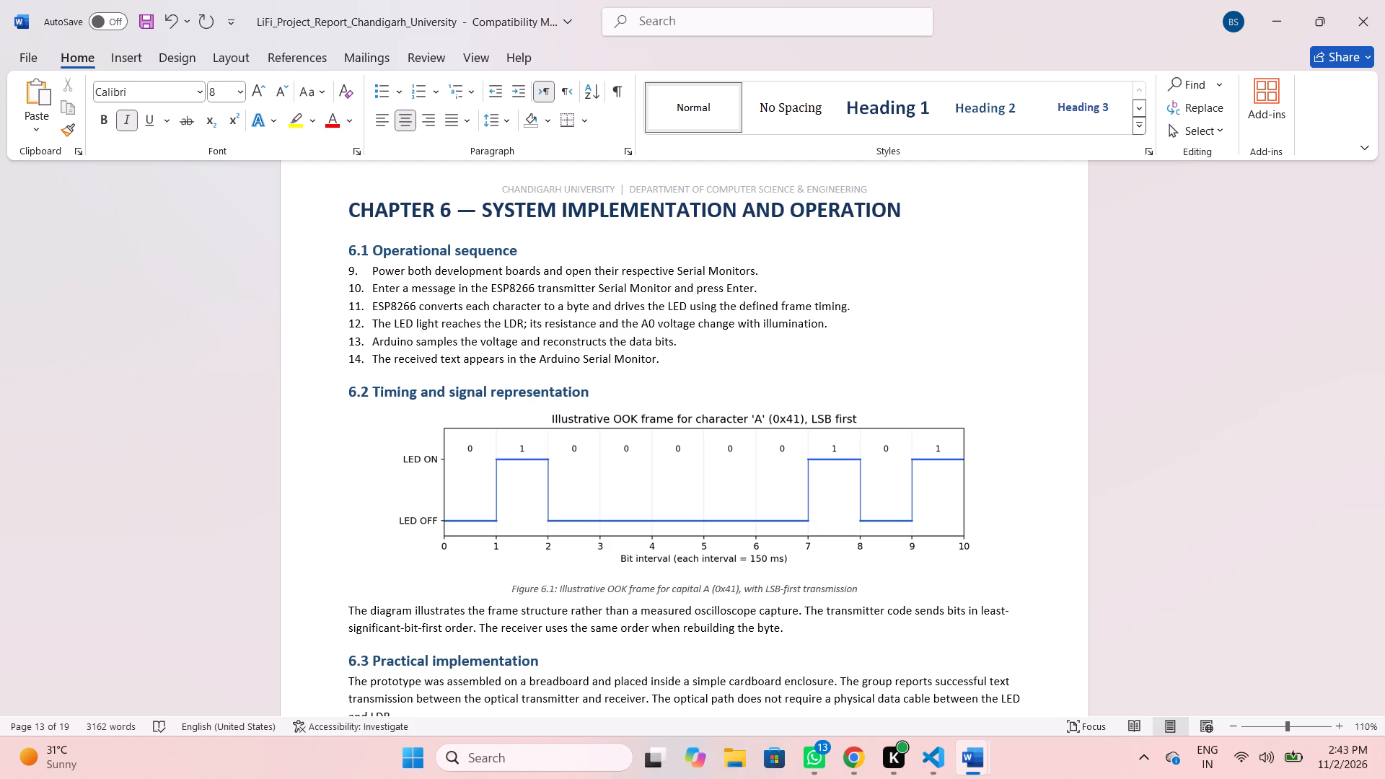
pyautogui.scroll(-1, 567, 359)
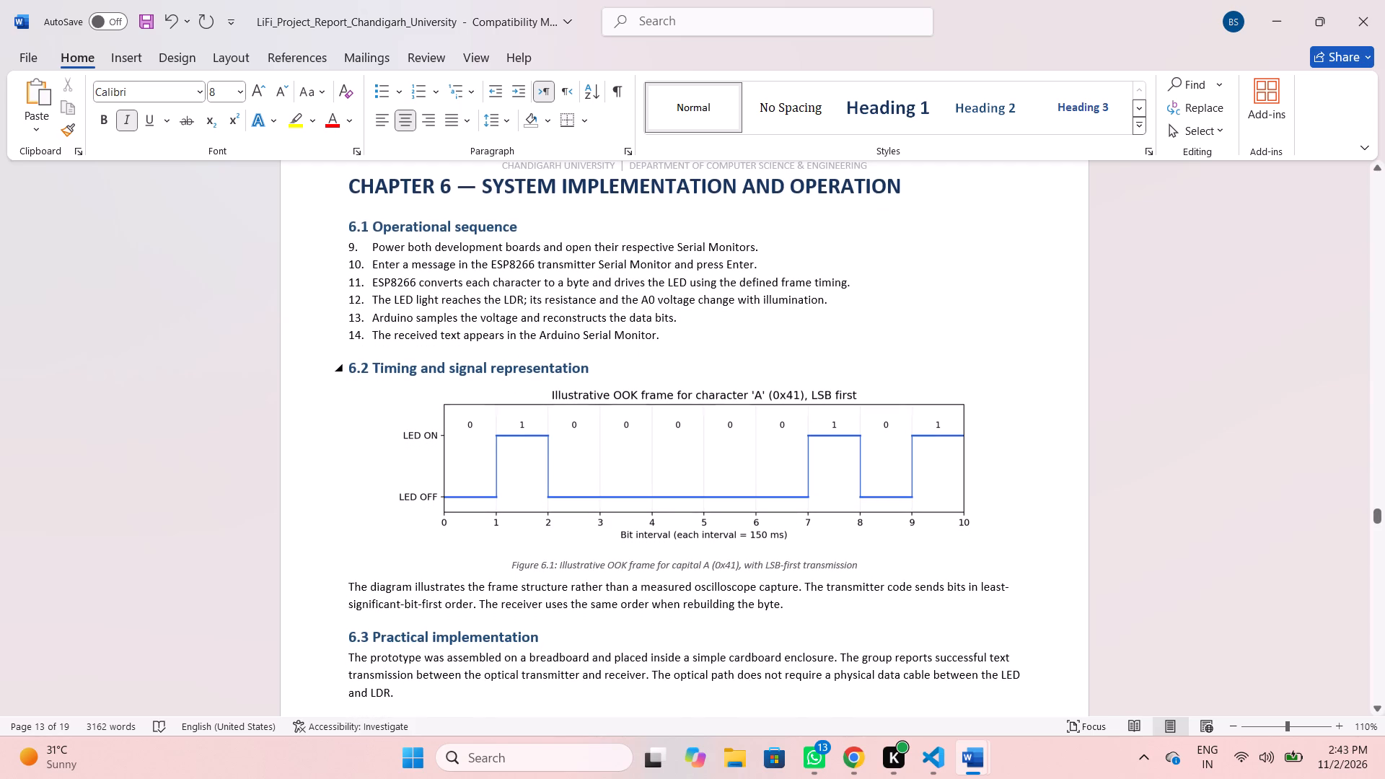
pyautogui.scroll(-2, 567, 359)
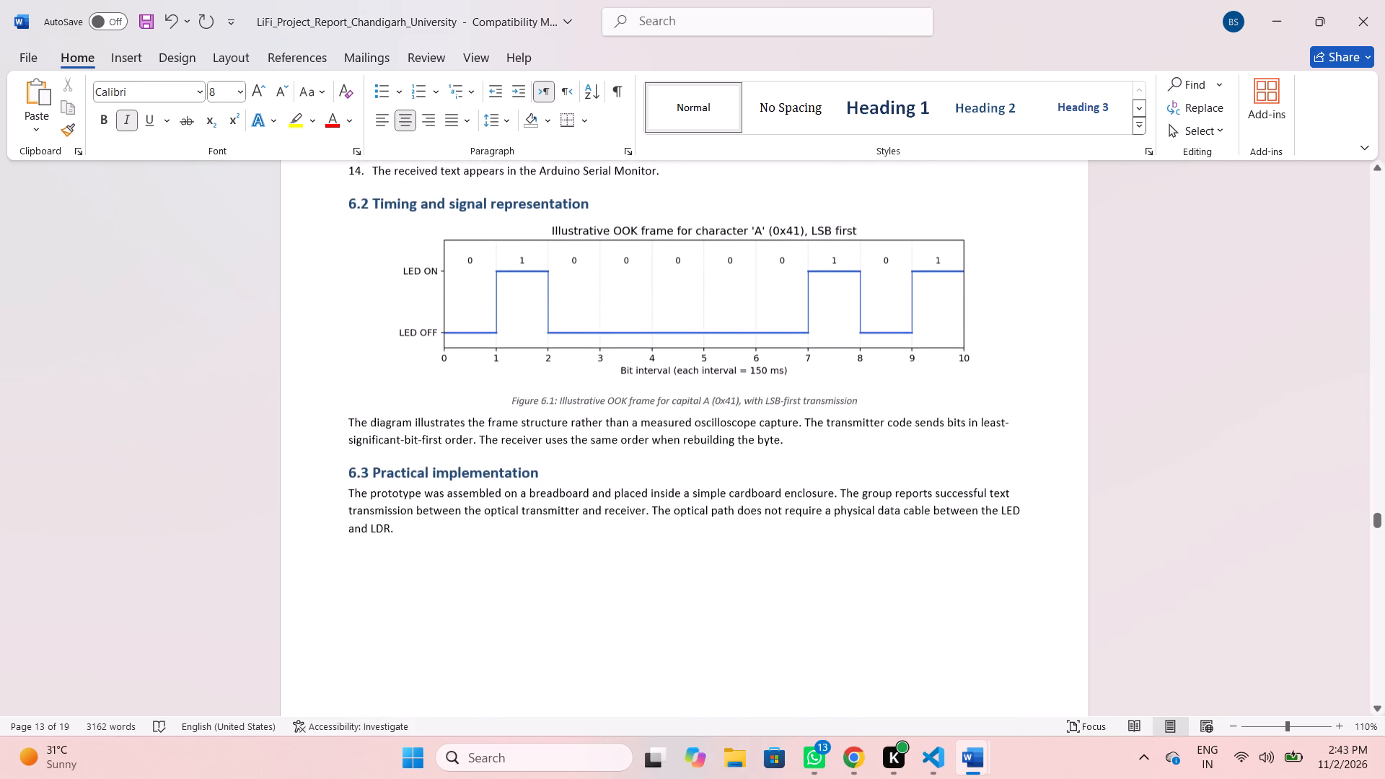
pyautogui.scroll(-2, 574, 342)
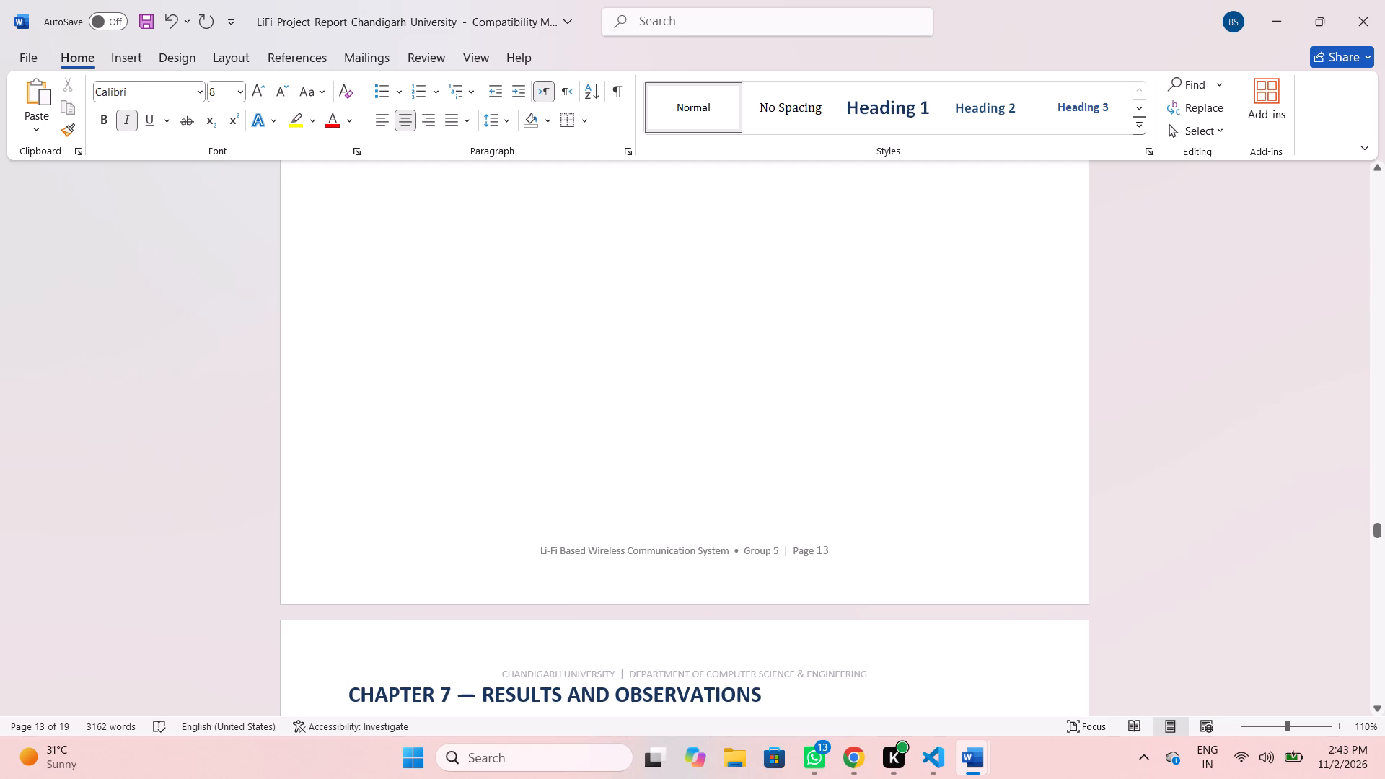
pyautogui.scroll(-2, 574, 342)
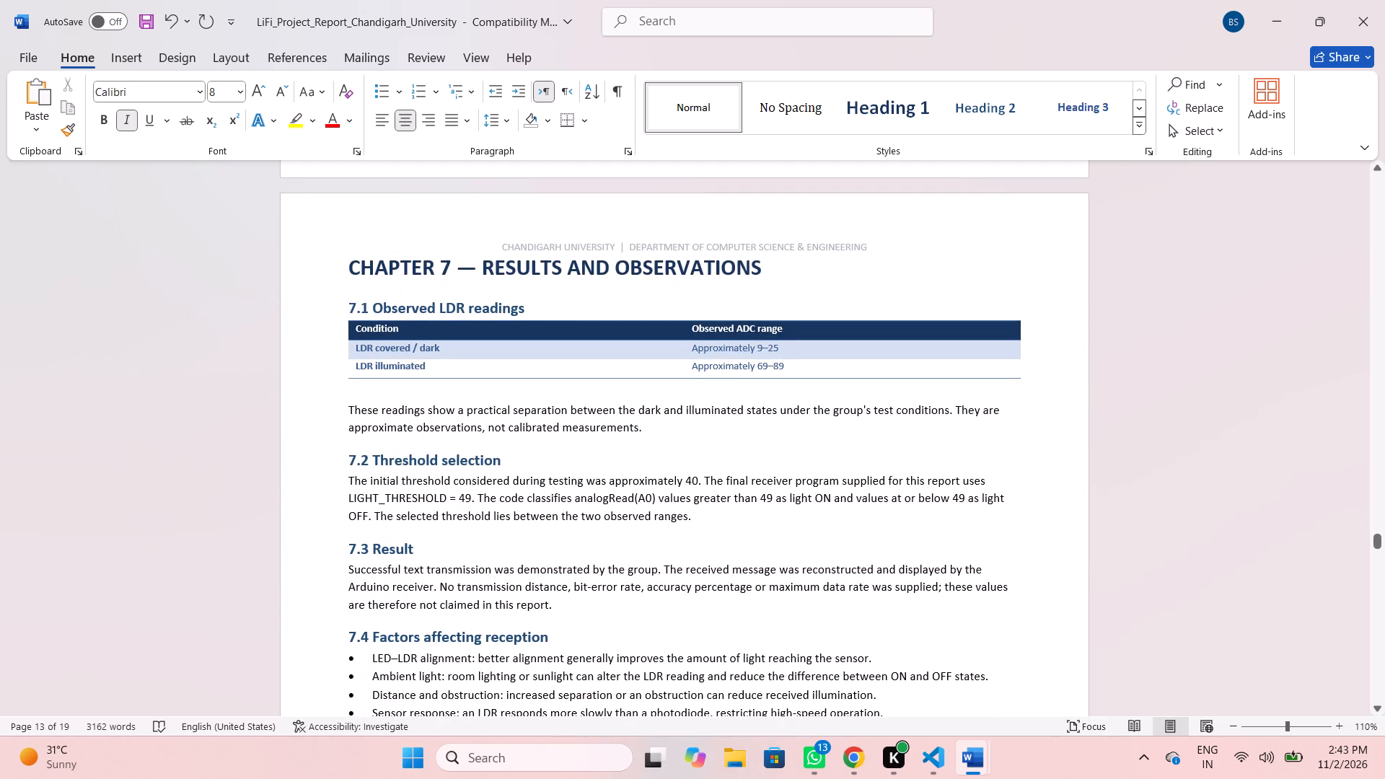
pyautogui.scroll(-1, 574, 342)
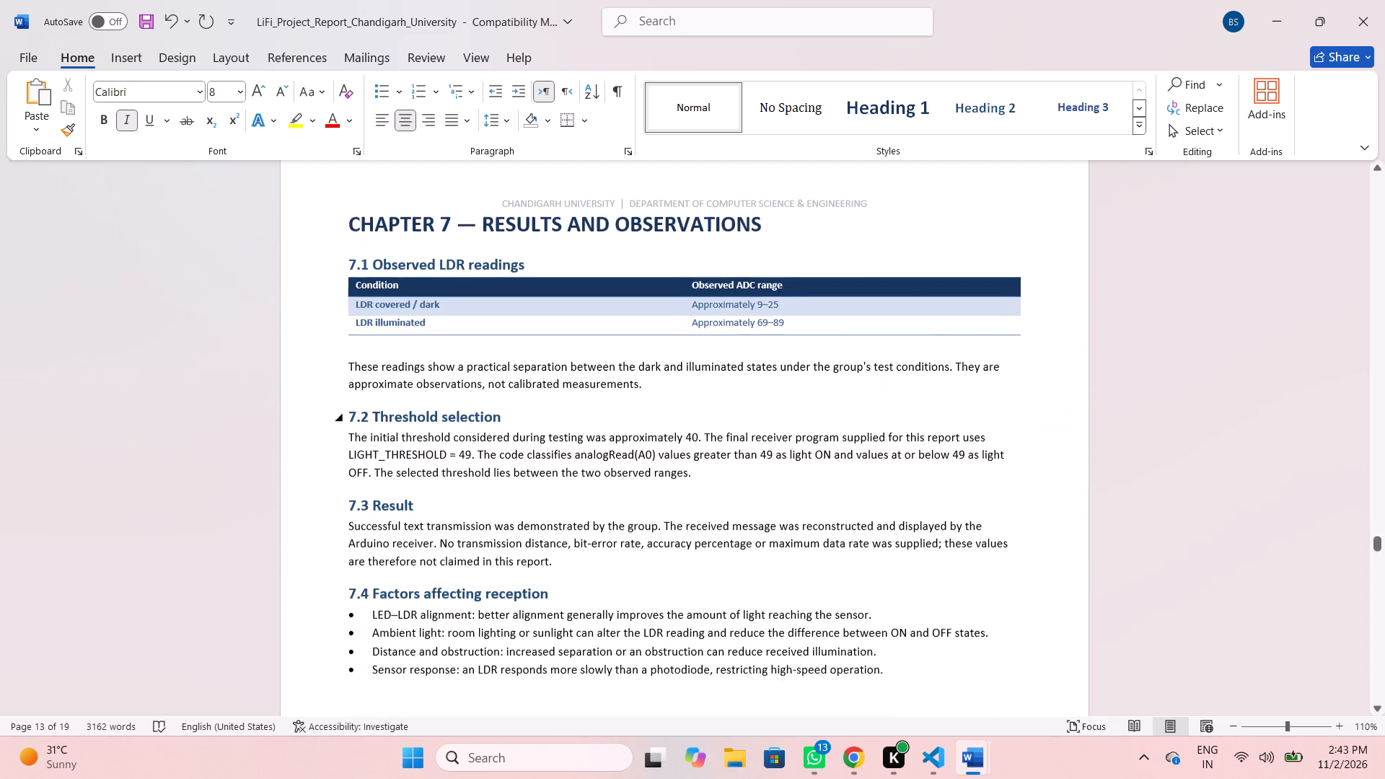
pyautogui.scroll(-1, 574, 342)
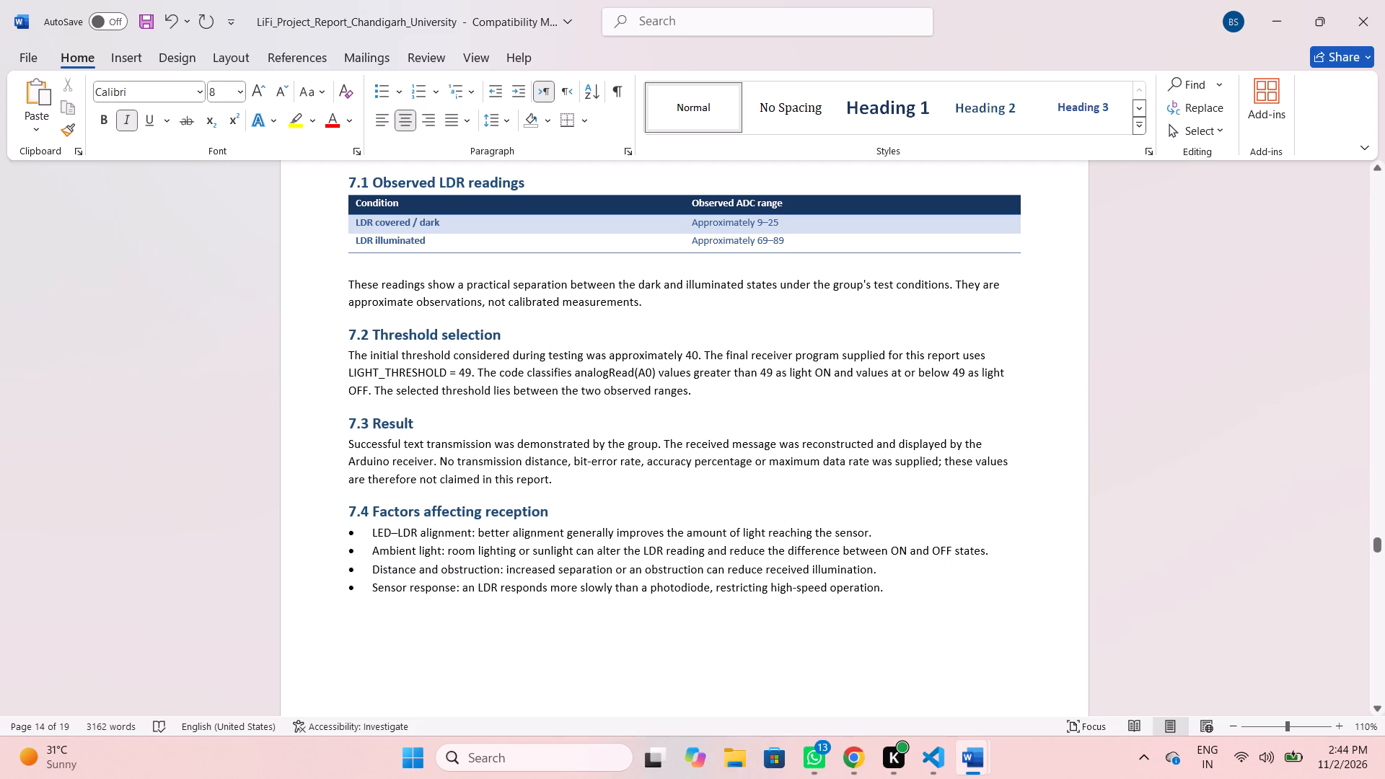
pyautogui.scroll(-1, 586, 469)
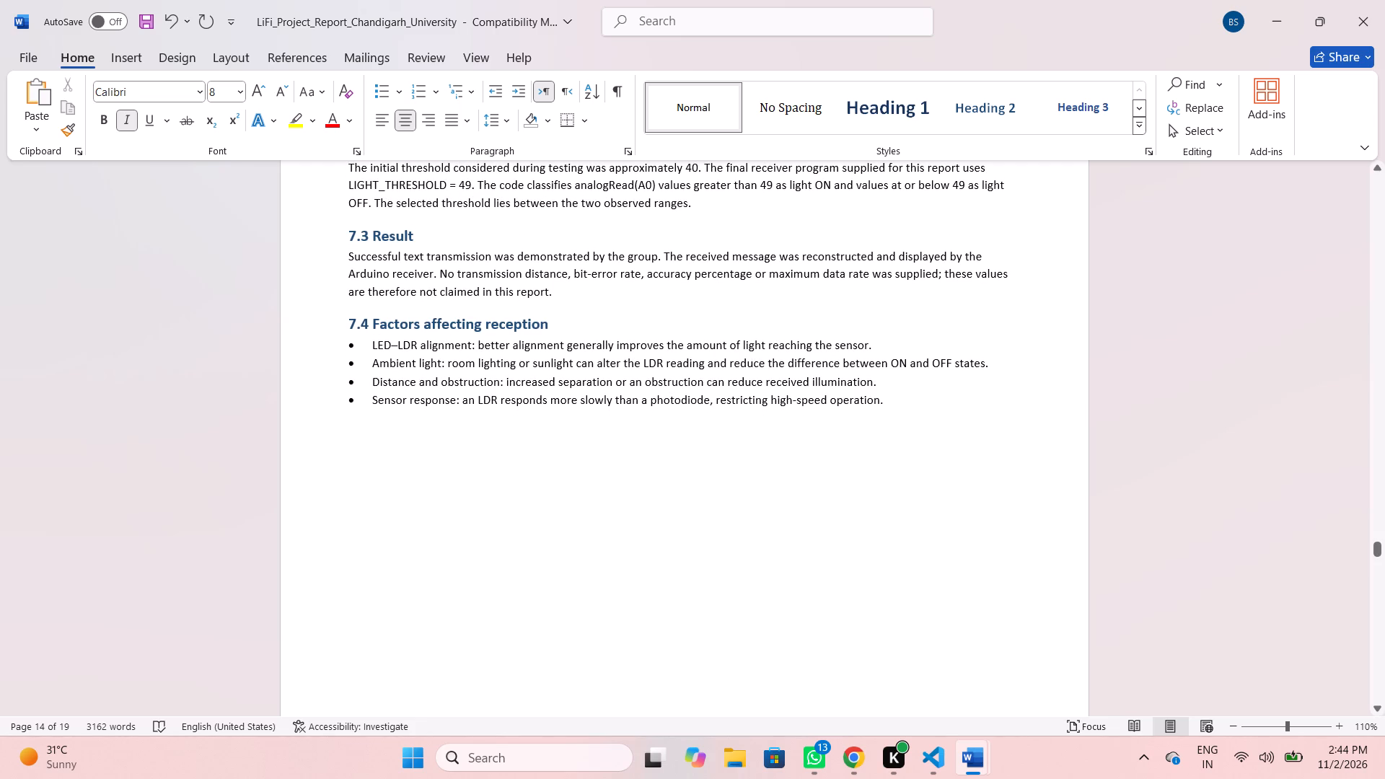
pyautogui.scroll(-3, 586, 469)
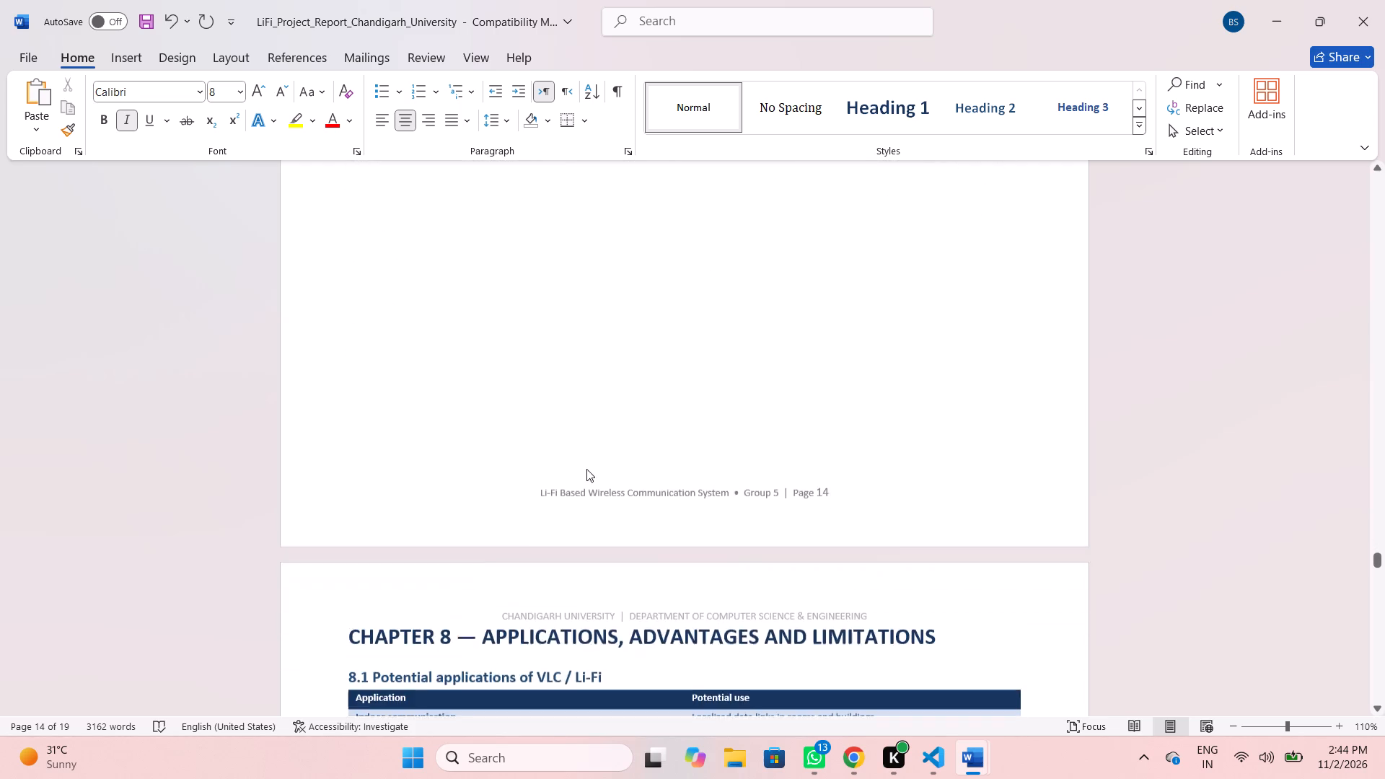
# Review Chapter 8, including the potential applications table and its note, the advantages and the limitations.
pyautogui.scroll(-3, 586, 469)
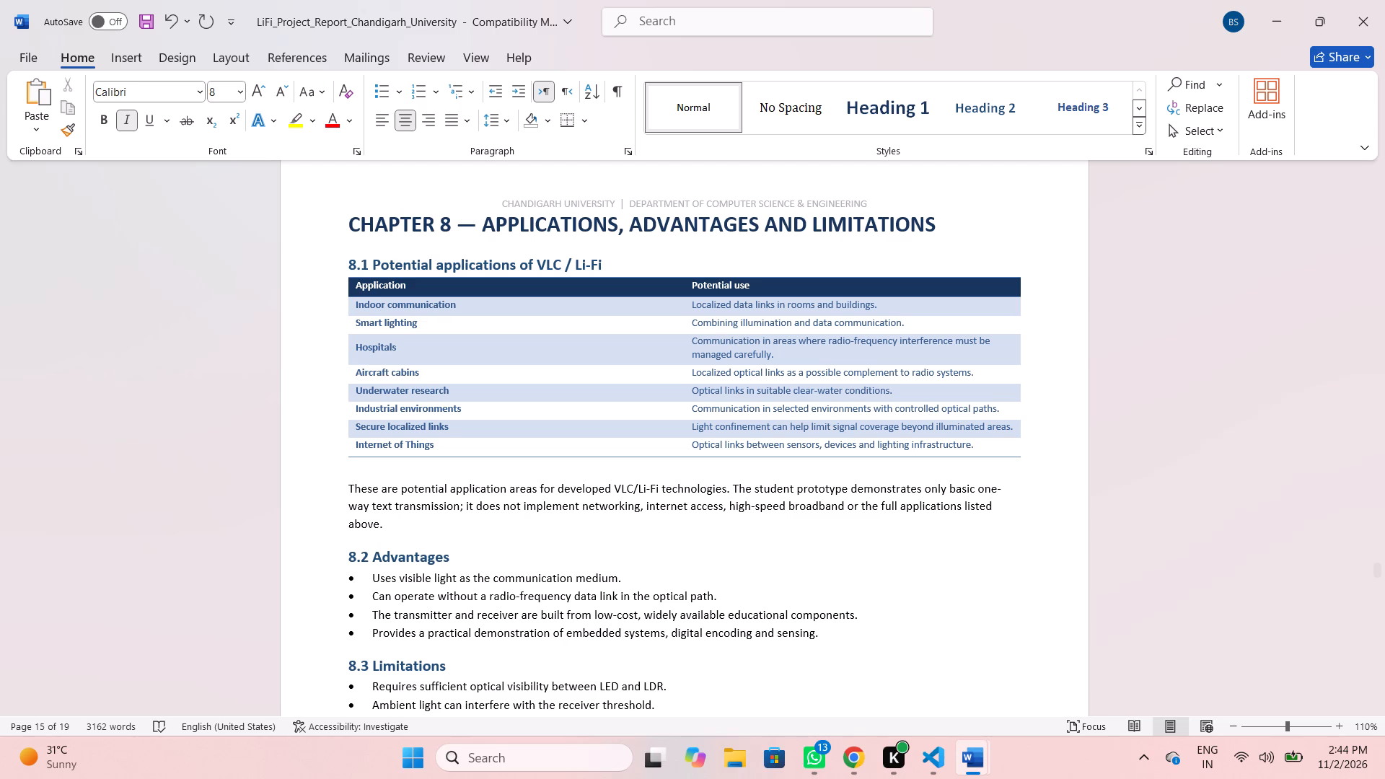
pyautogui.scroll(-1, 586, 469)
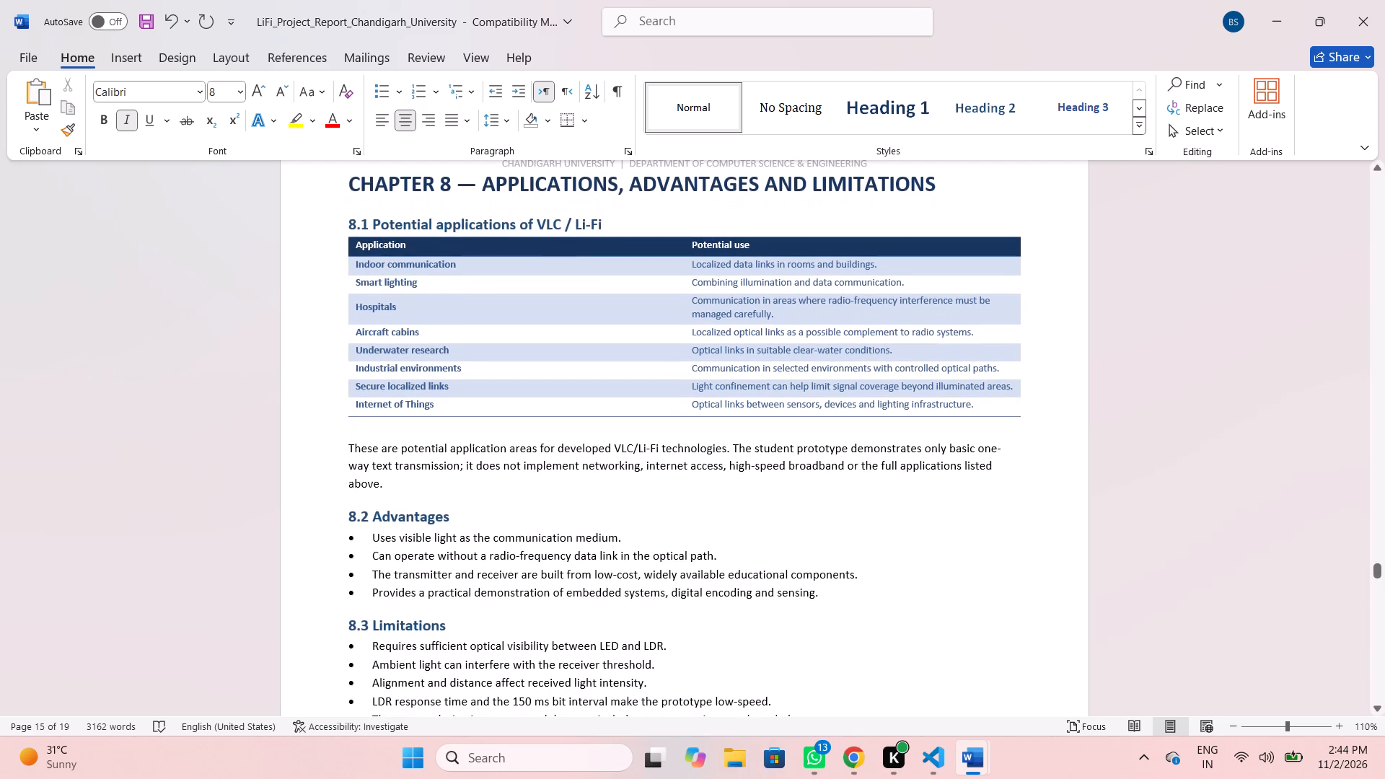
pyautogui.scroll(-2, 586, 469)
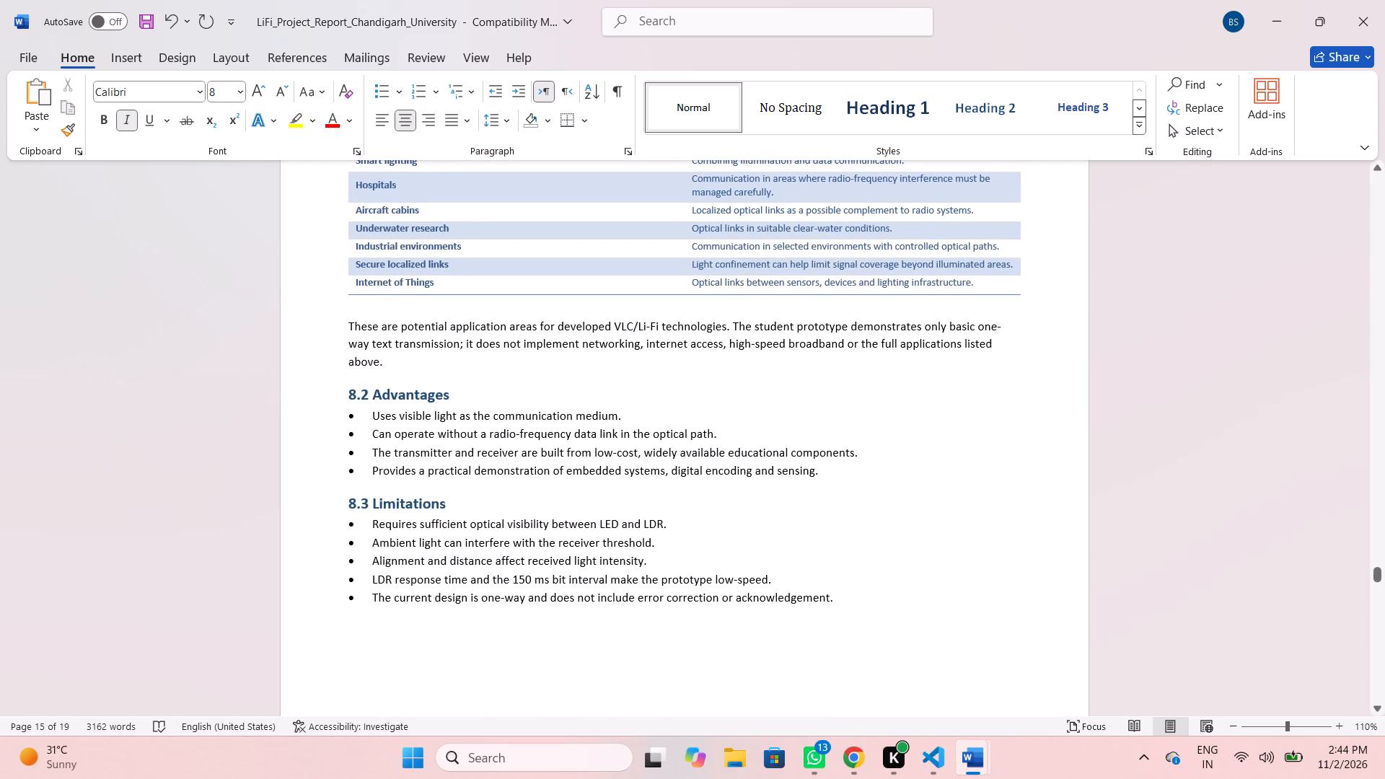
pyautogui.scroll(-2, 586, 469)
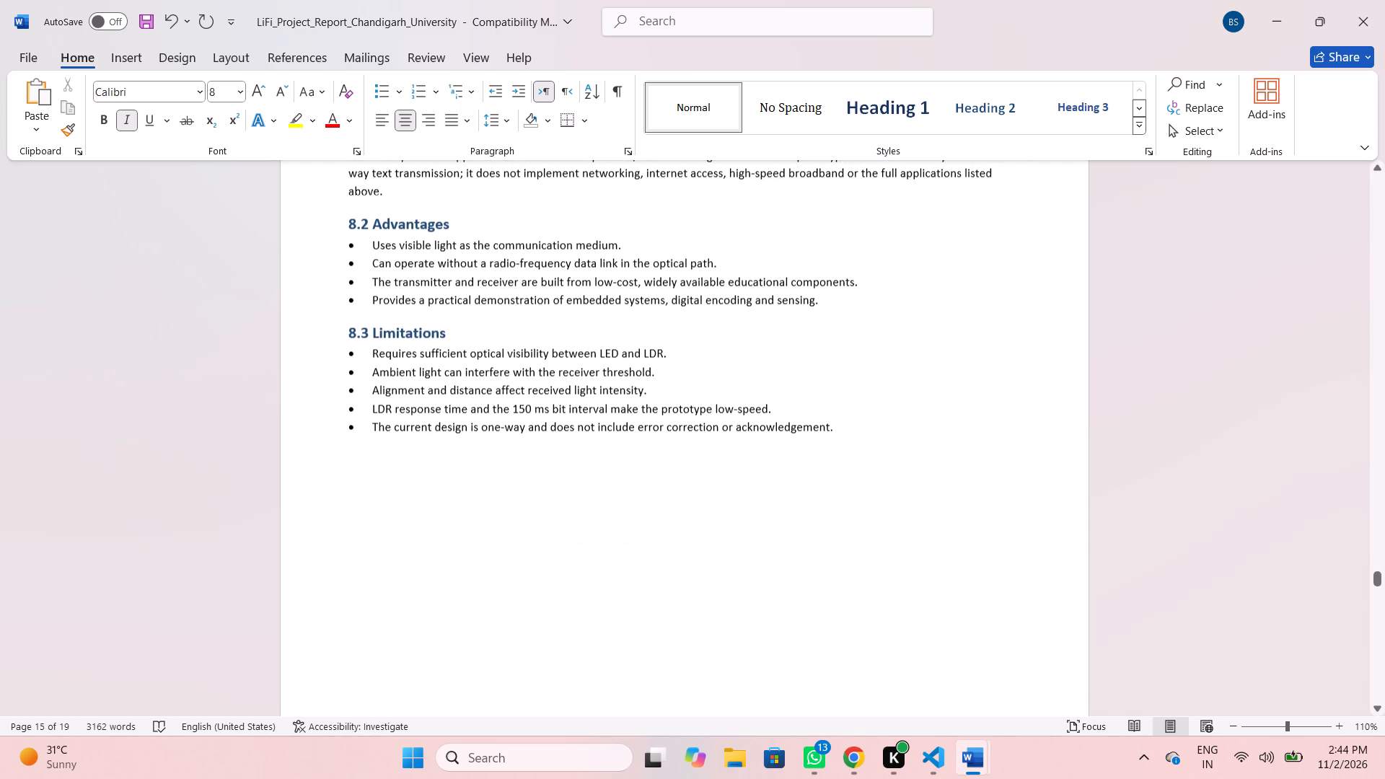
pyautogui.scroll(-2, 586, 469)
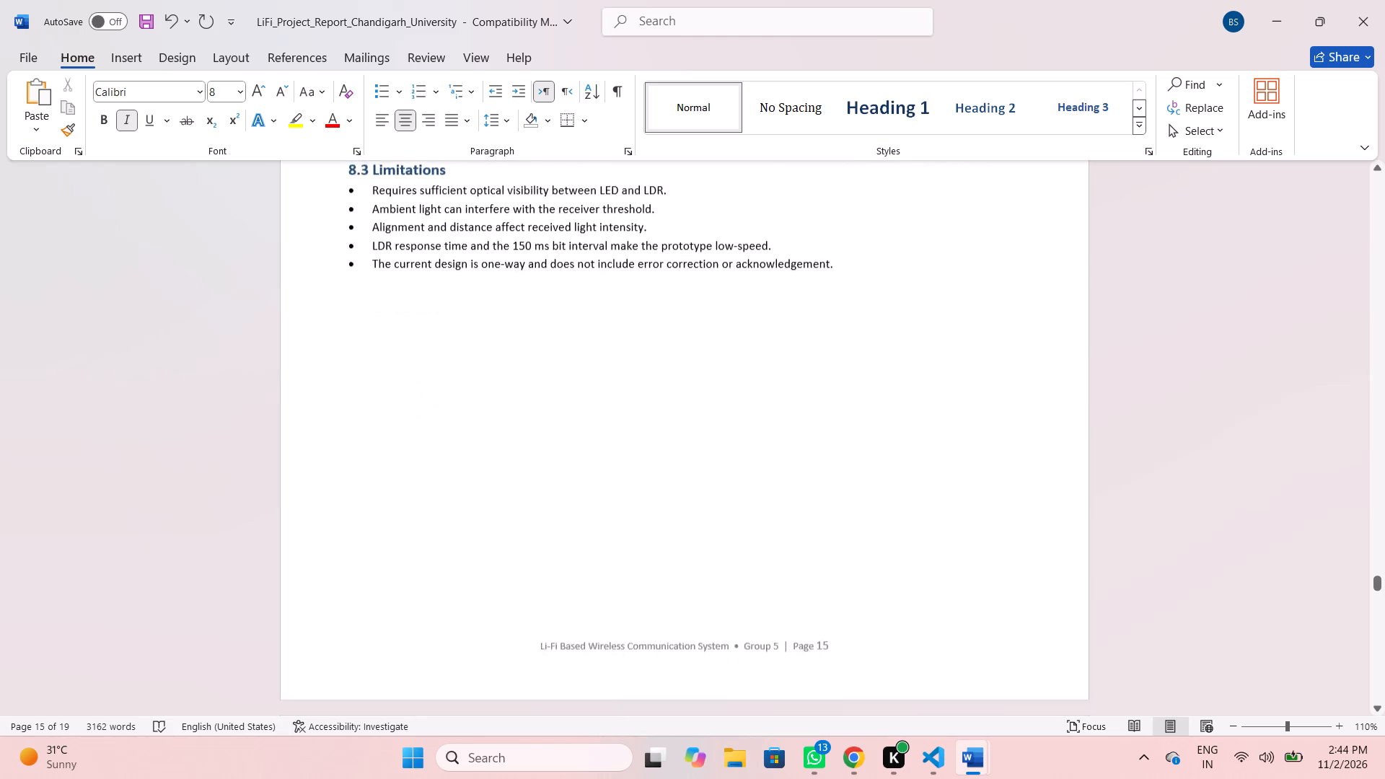
# Review Chapter 9's future improvements list and the conclusion paragraphs.
pyautogui.scroll(-2, 586, 469)
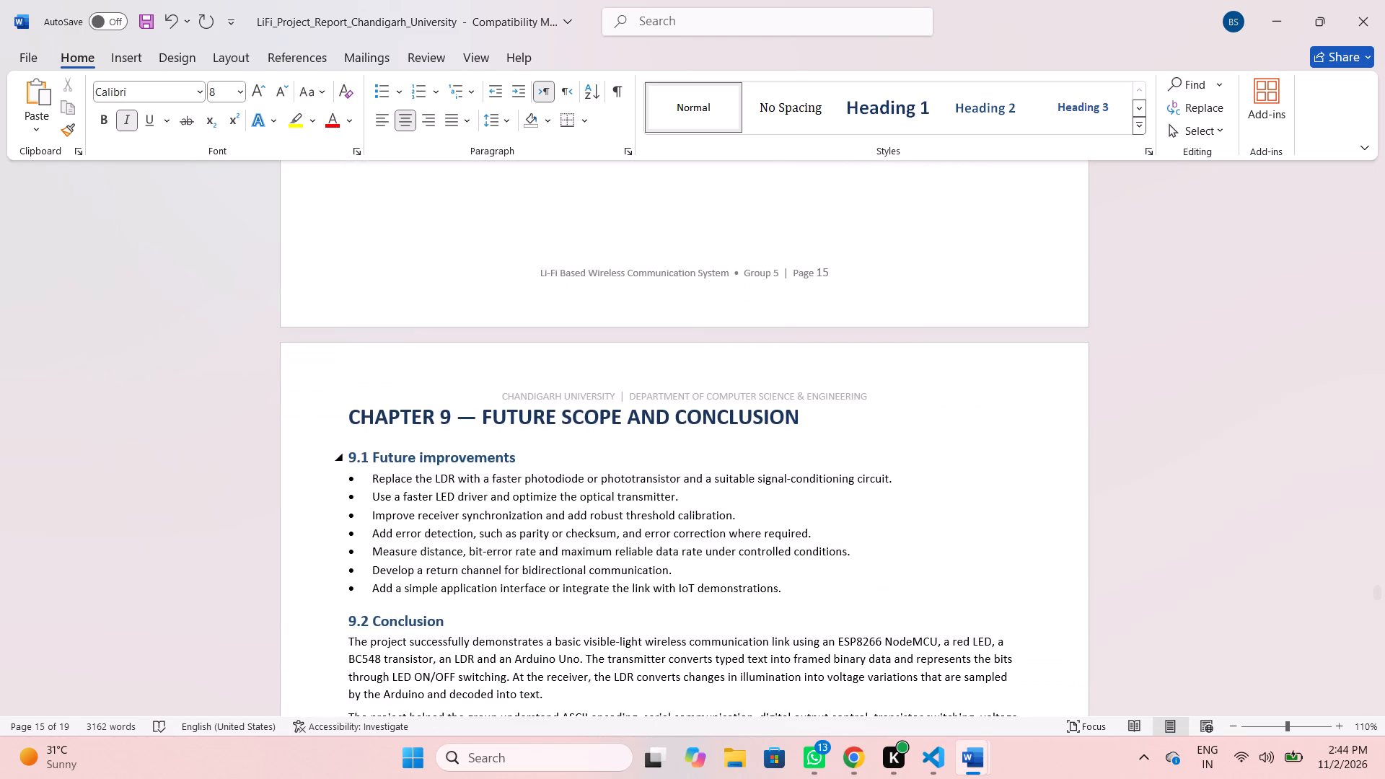
pyautogui.scroll(-2, 586, 469)
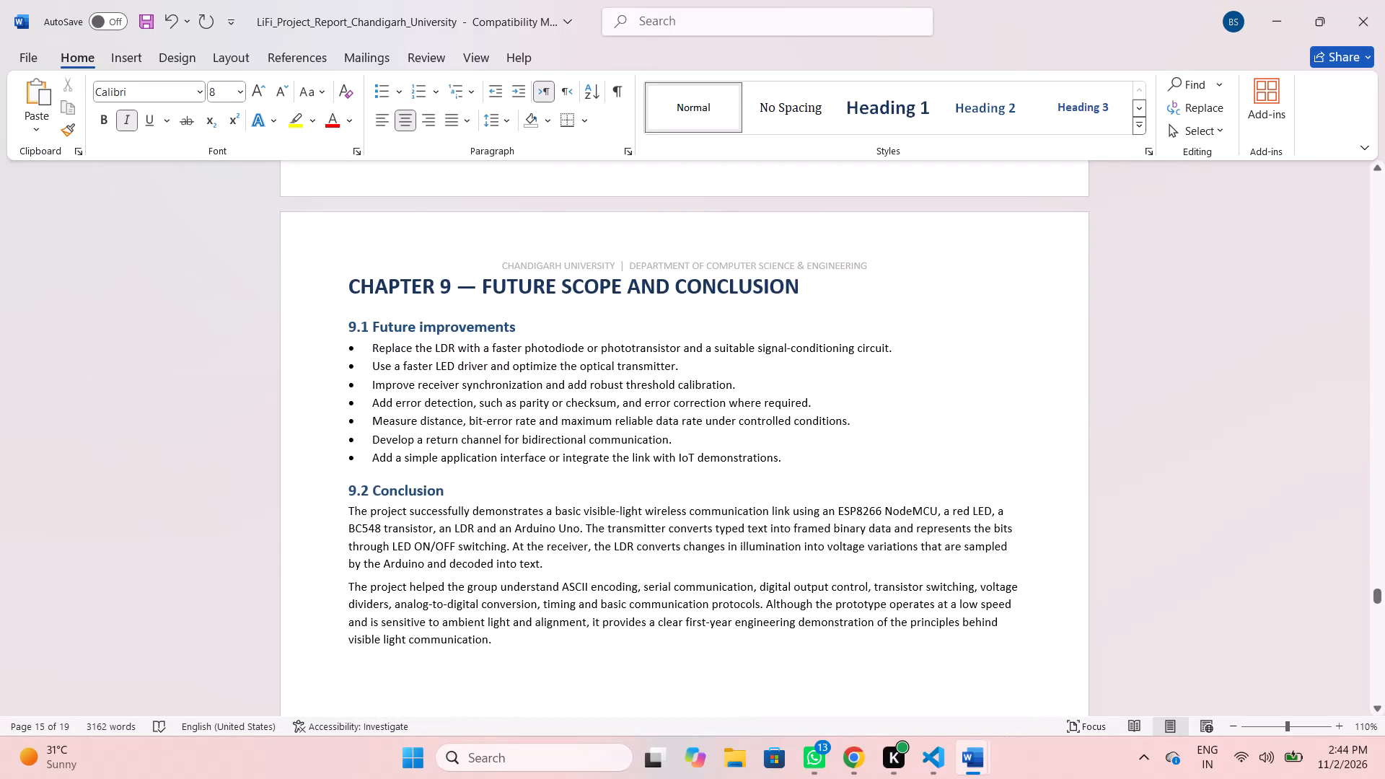
pyautogui.scroll(-1, 586, 469)
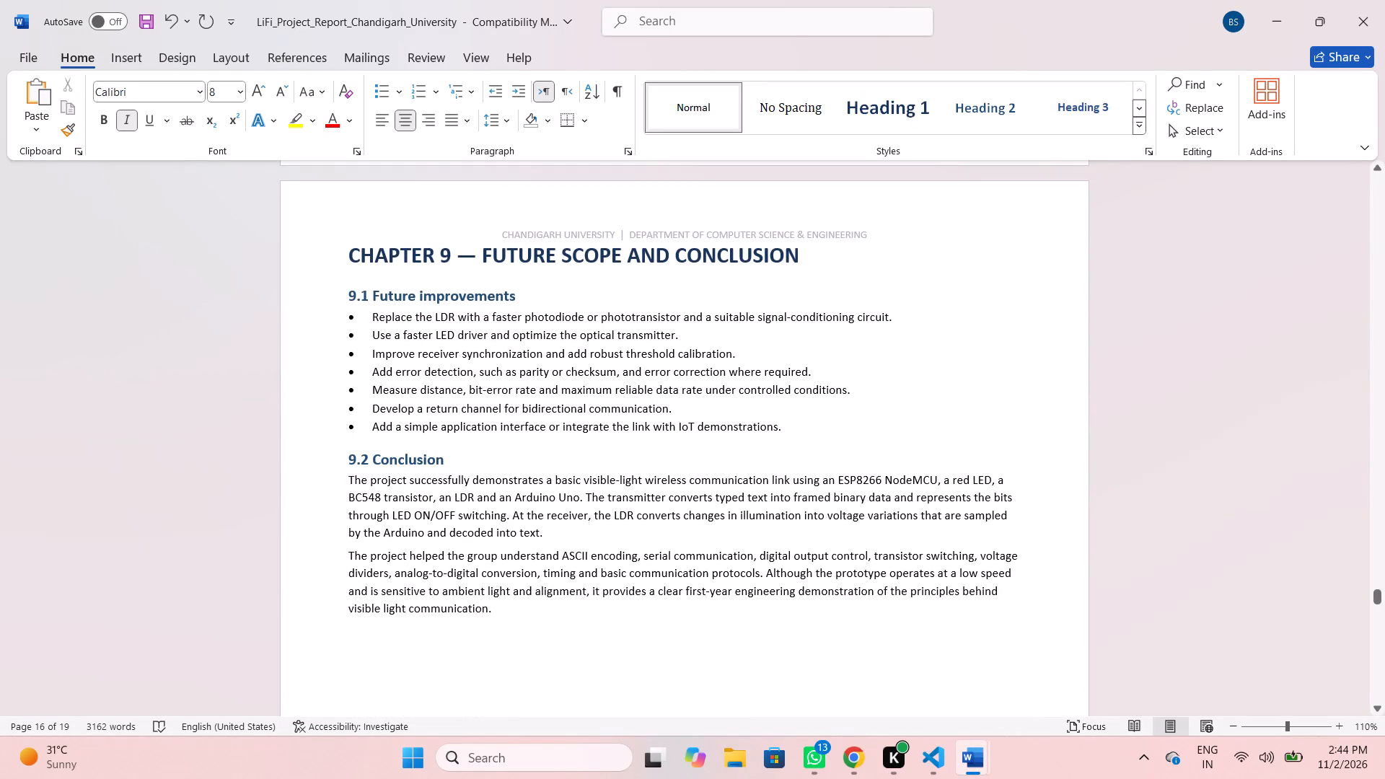
pyautogui.hscroll(1, 674, 365)
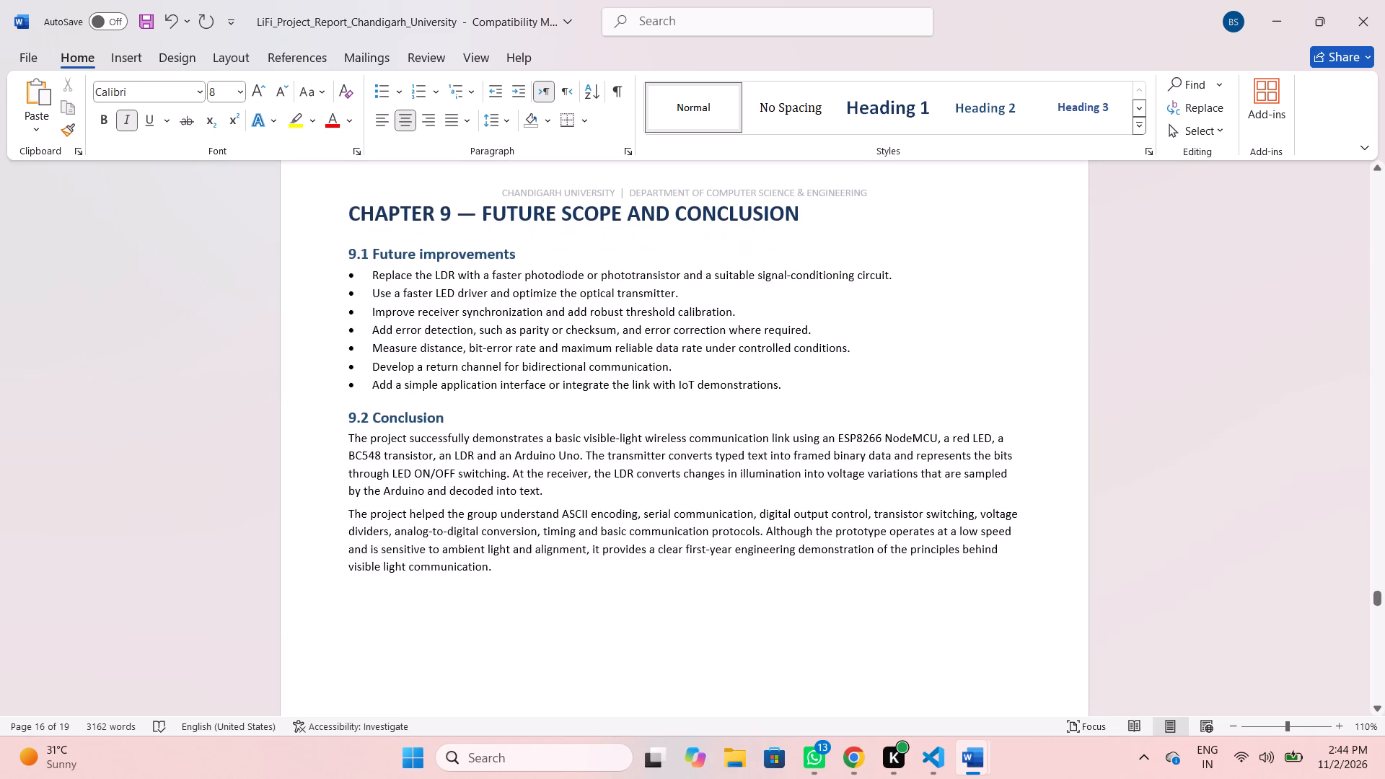
# Review the end of the conclusion, the References list and the Appendix A component checklist.
pyautogui.hscroll(1, 674, 365)
pyautogui.scroll(-1, 674, 365)
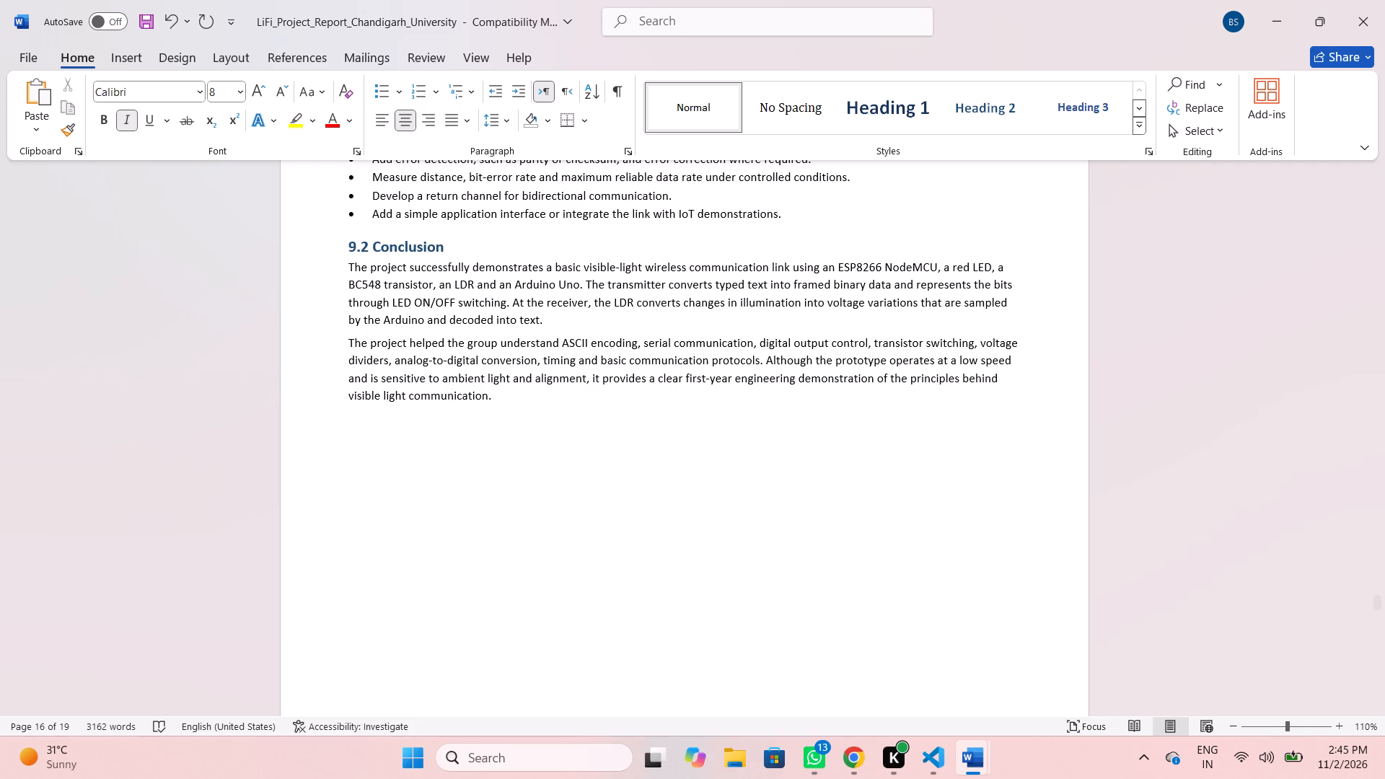
pyautogui.scroll(-3, 674, 365)
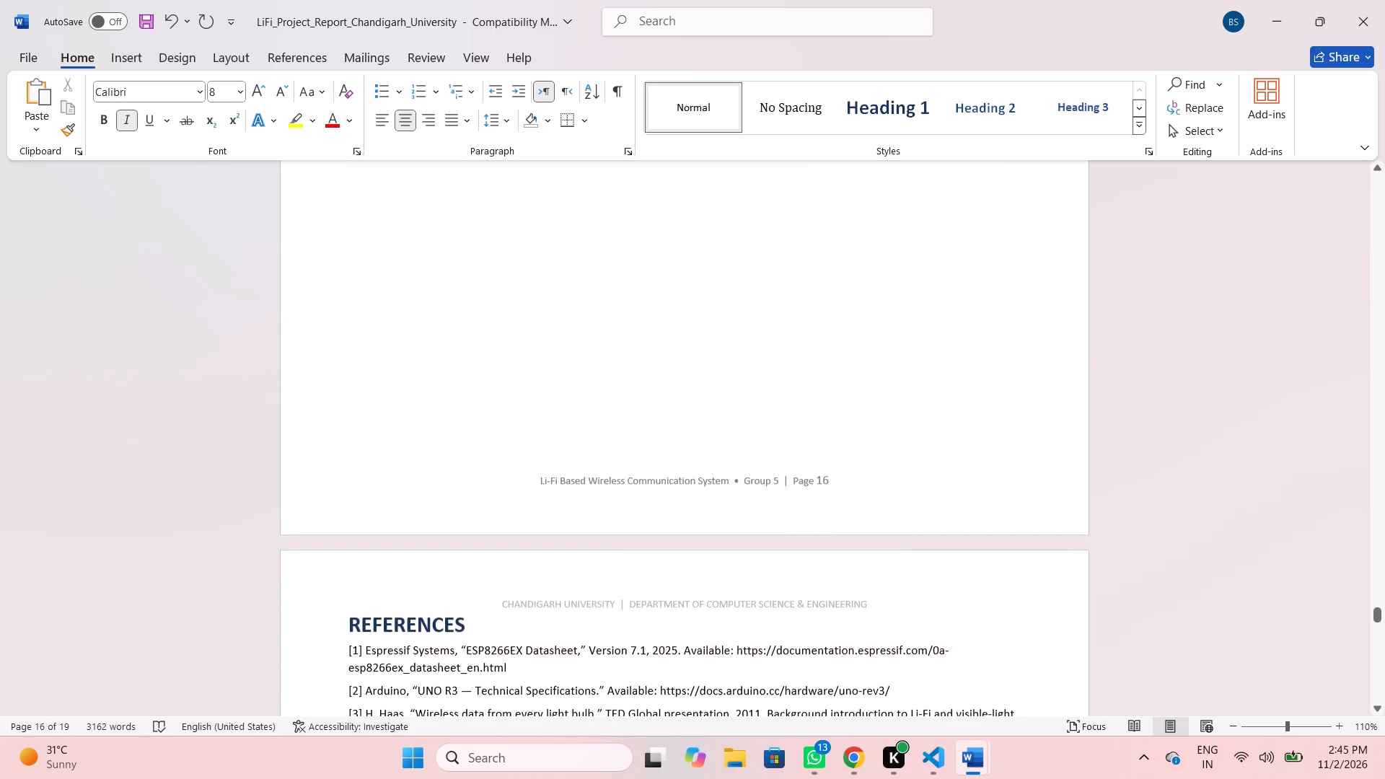
pyautogui.scroll(-3, 674, 365)
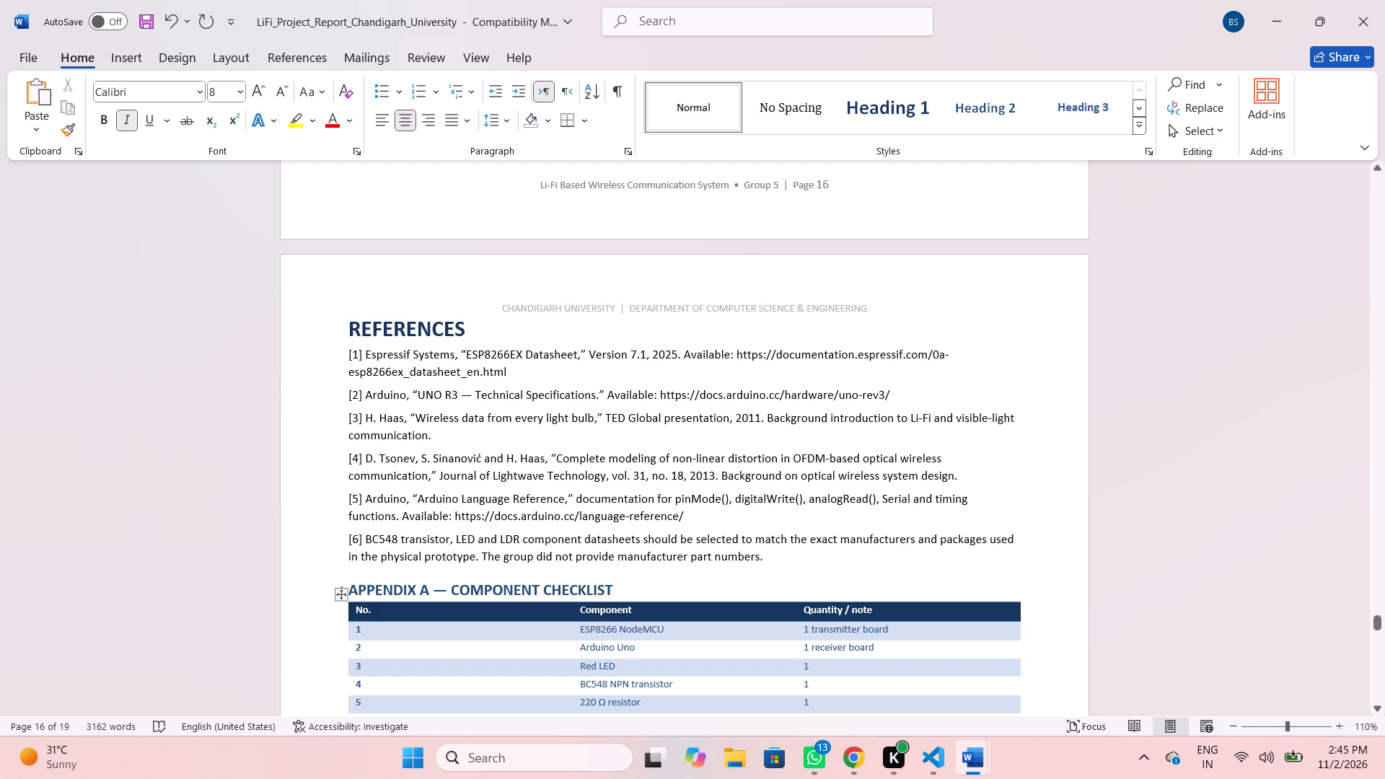
pyautogui.scroll(-1, 540, 559)
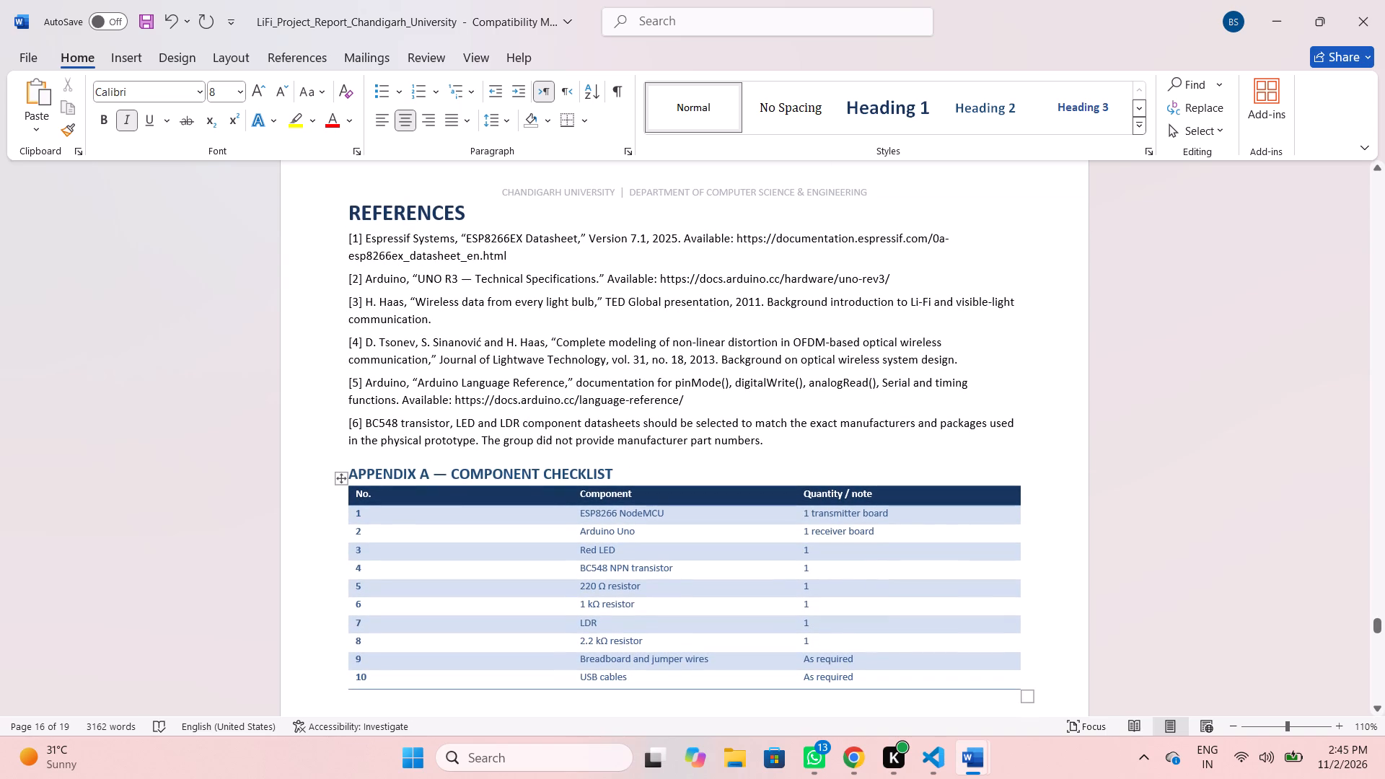
pyautogui.scroll(-2, 540, 559)
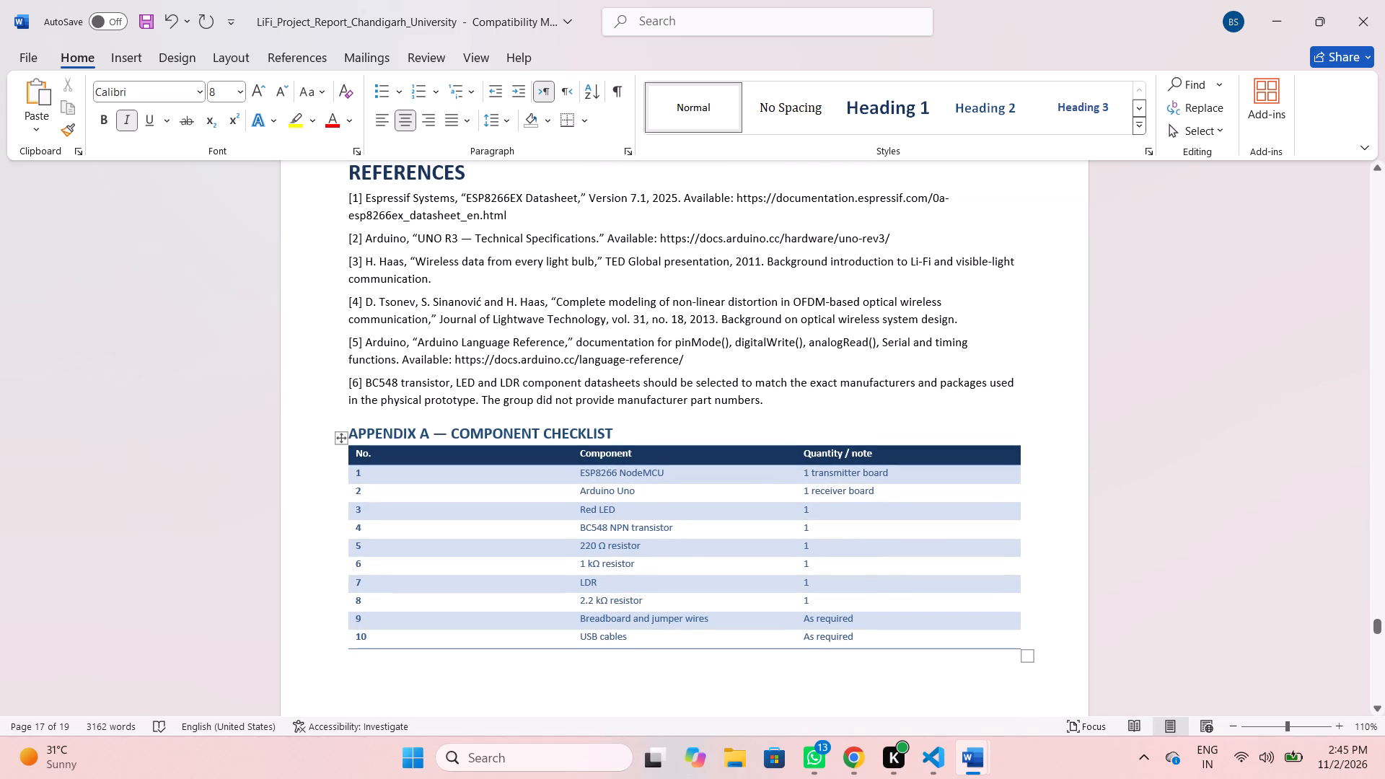
pyautogui.scroll(-3, 540, 559)
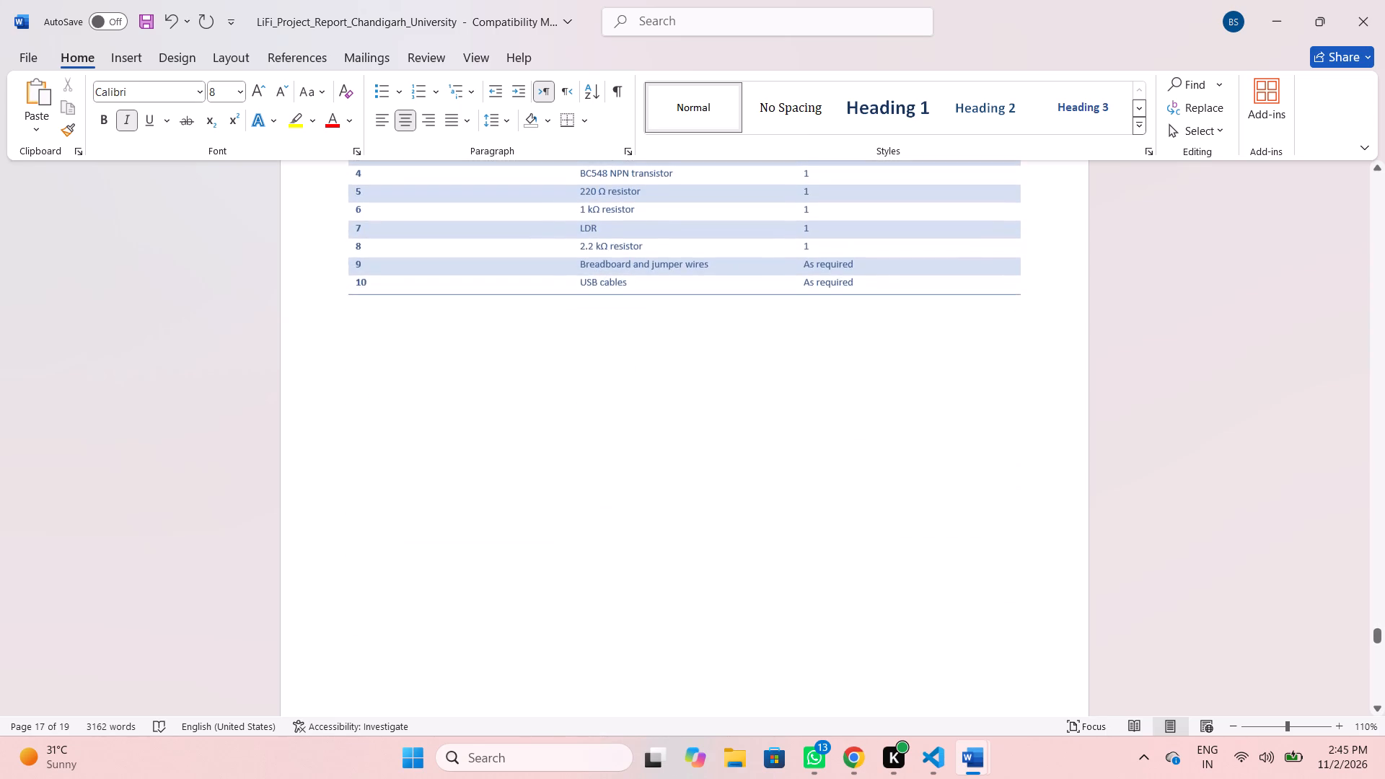
# Review the transmitter source code in Appendix B, the receiver code and the Appendix D implementation notes.
pyautogui.scroll(-3, 540, 559)
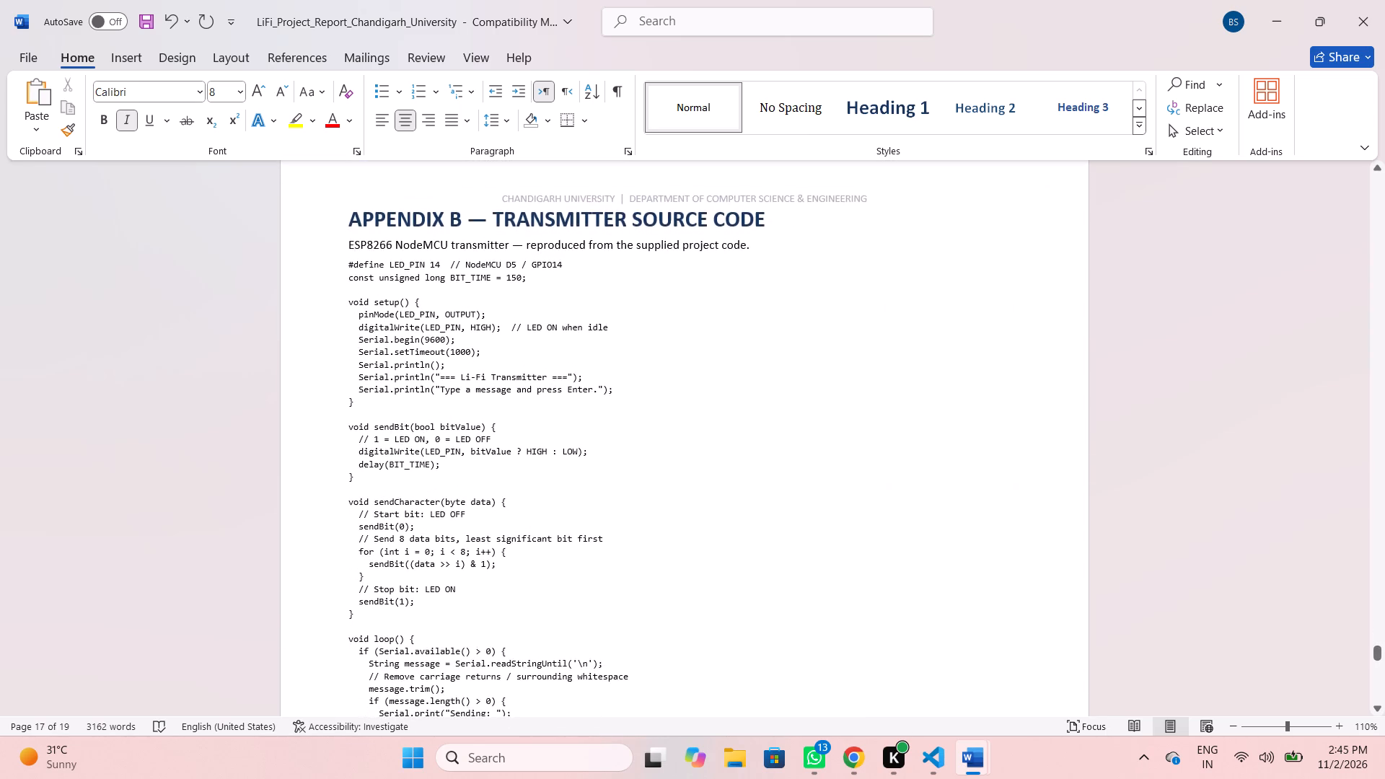
pyautogui.scroll(-8, 540, 559)
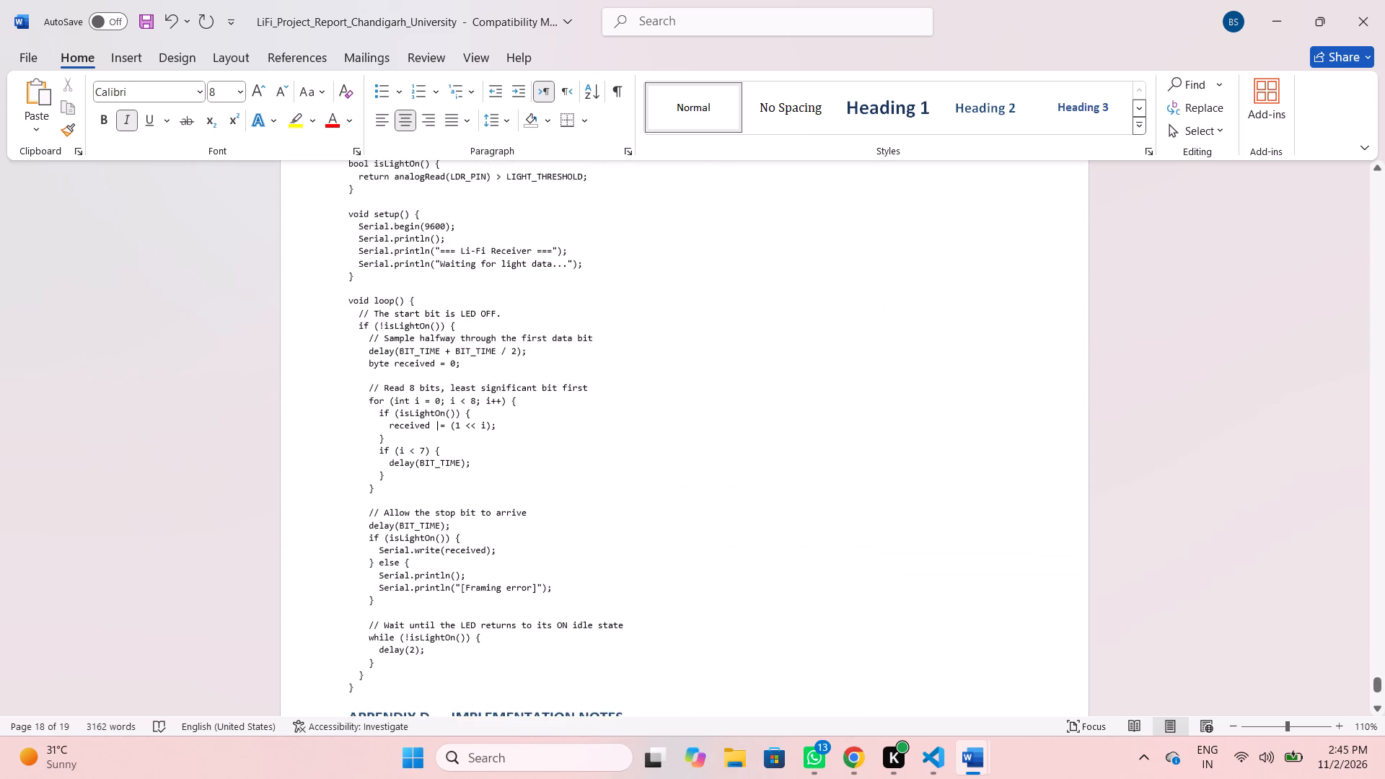
pyautogui.scroll(-4, 540, 559)
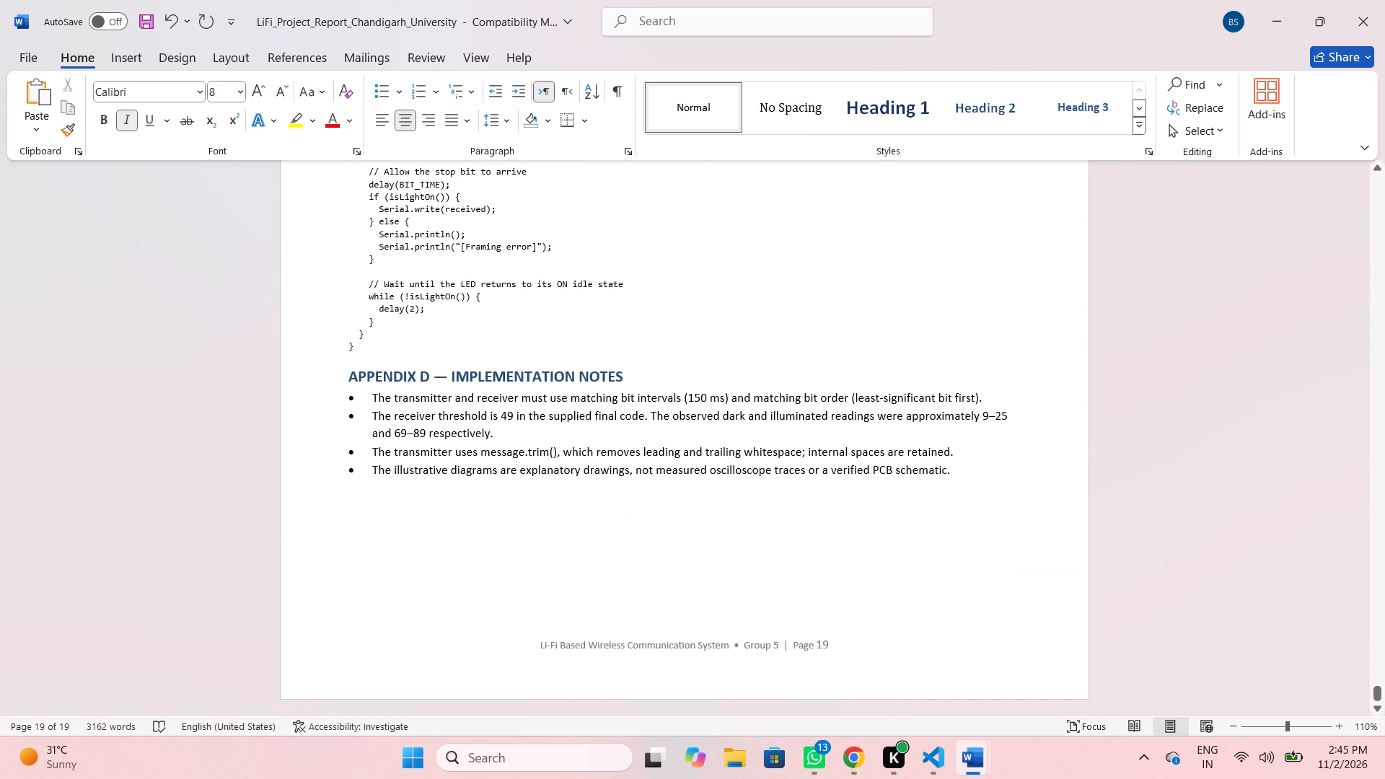
pyautogui.scroll(-4, 540, 559)
pyautogui.scroll(9, 540, 559)
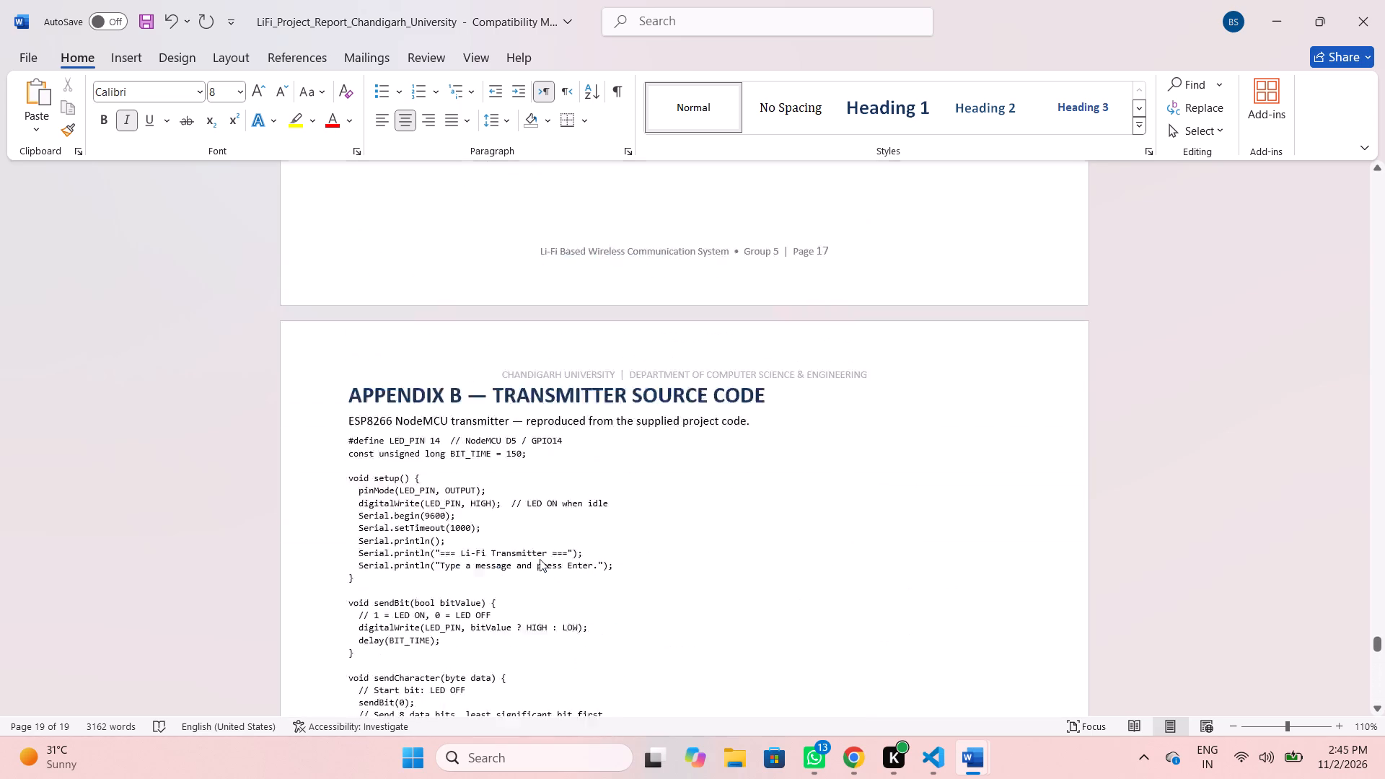
pyautogui.scroll(-16, 540, 559)
pyautogui.scroll(1, 540, 559)
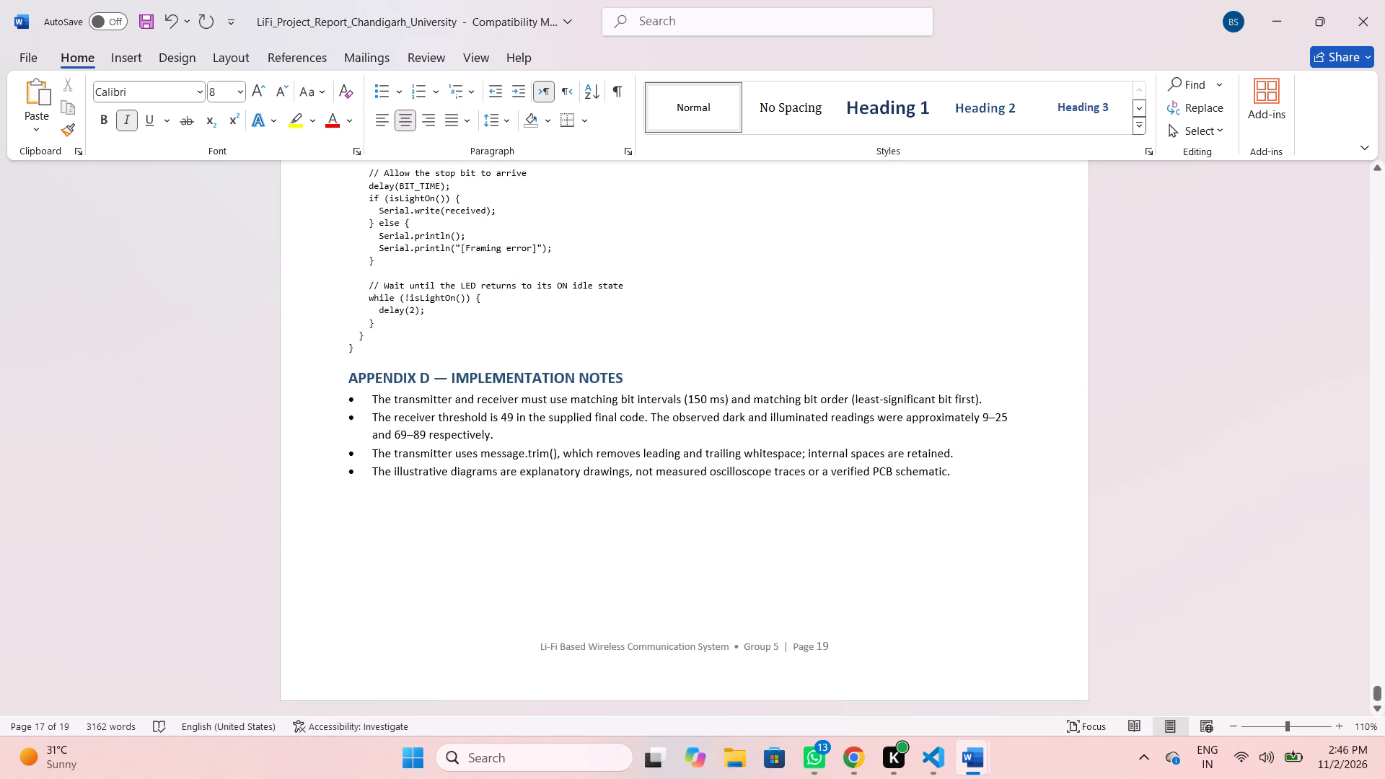
pyautogui.scroll(3, 540, 559)
pyautogui.hscroll(1, 540, 559)
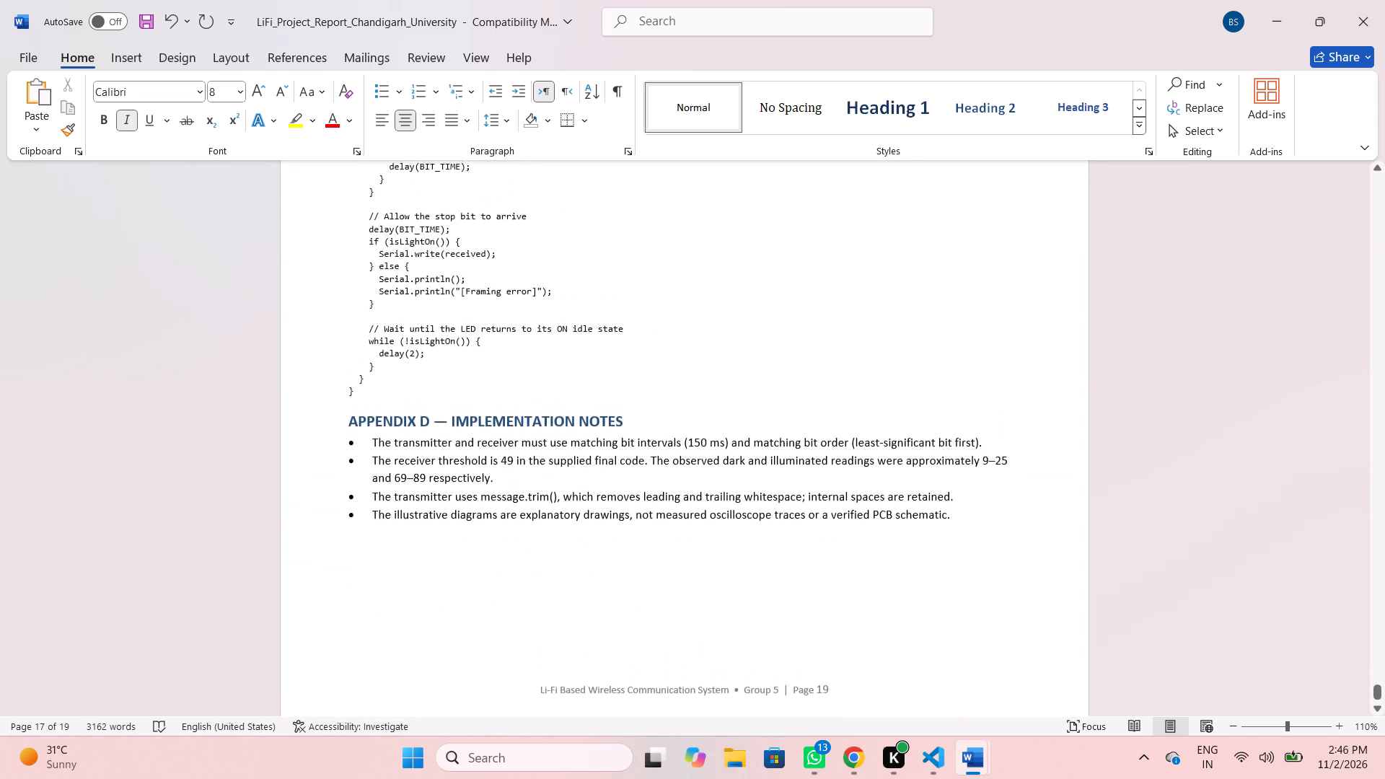
pyautogui.hscroll(1, 540, 559)
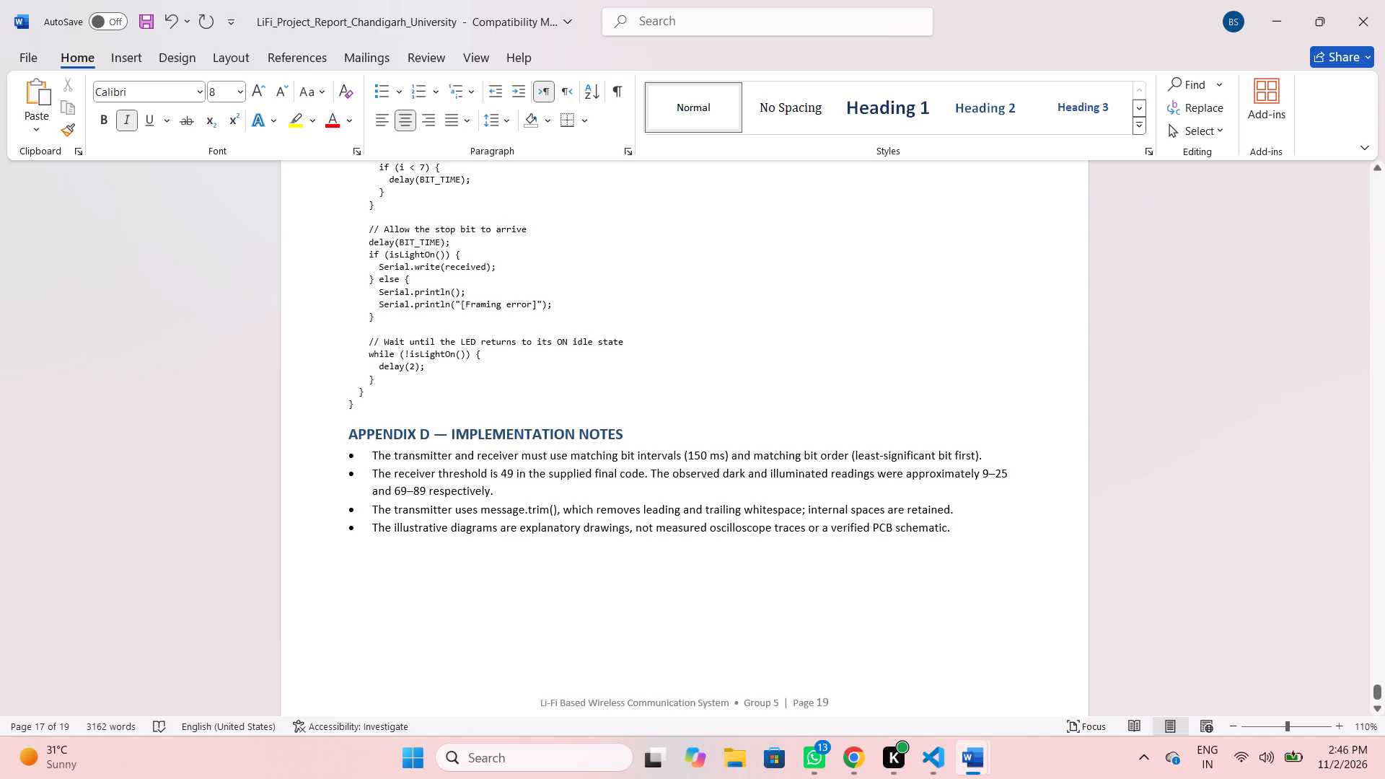
pyautogui.hscroll(1, 540, 559)
pyautogui.scroll(4, 540, 559)
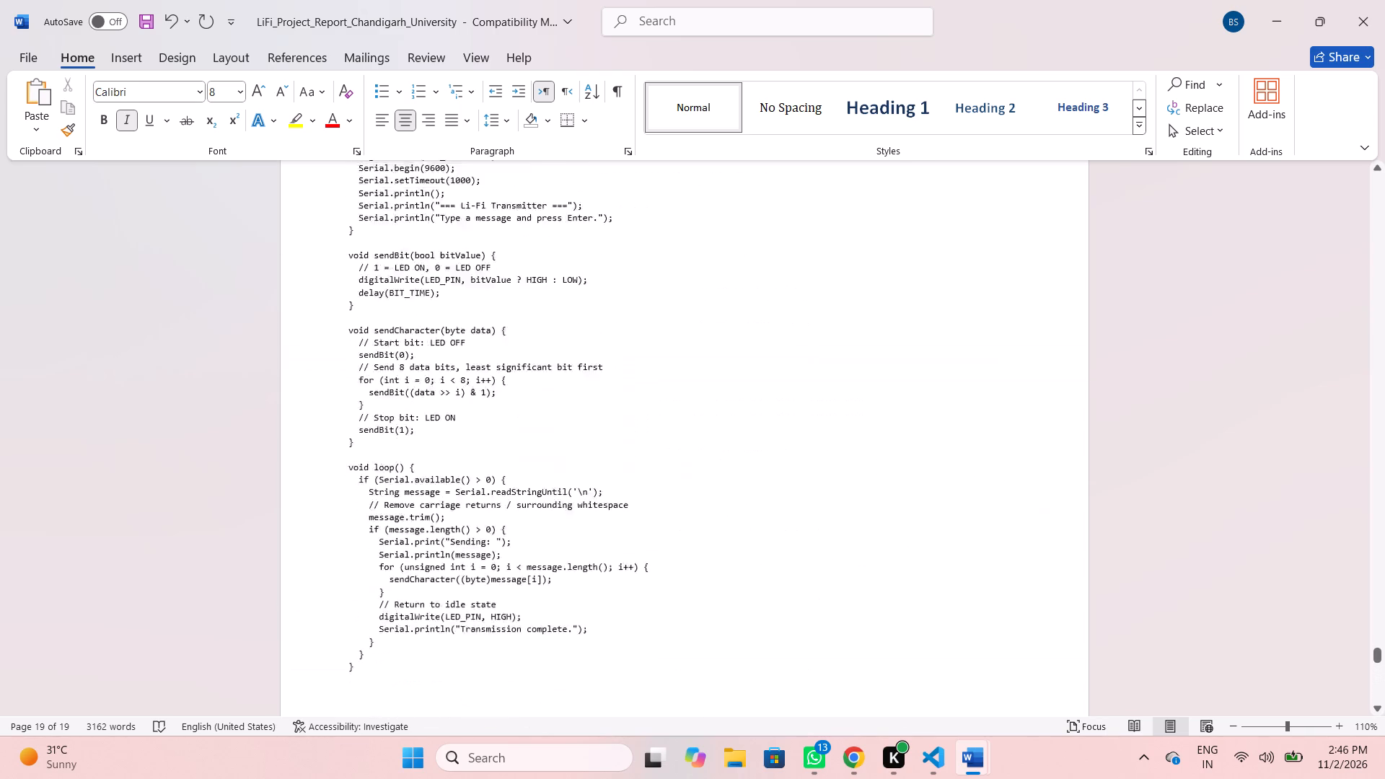
pyautogui.scroll(4, 540, 559)
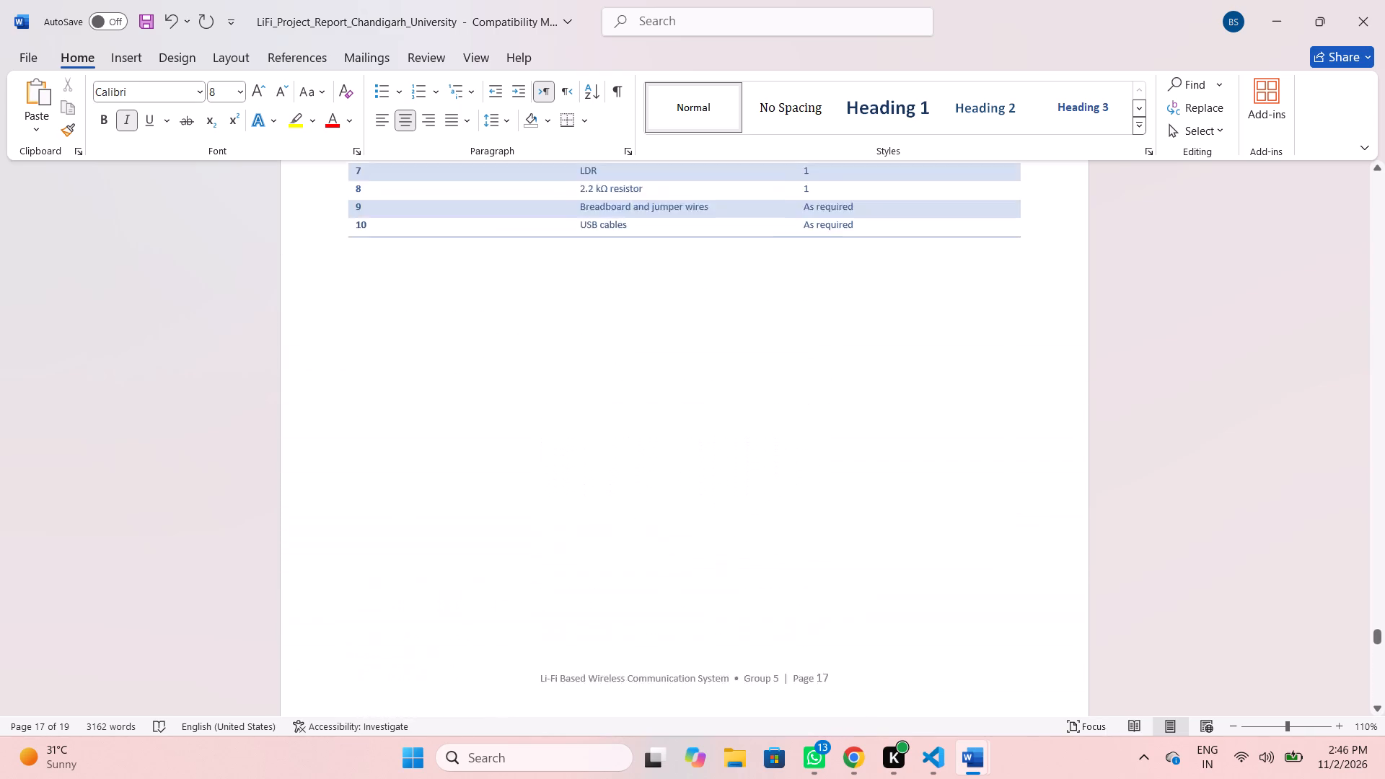
pyautogui.scroll(4, 540, 559)
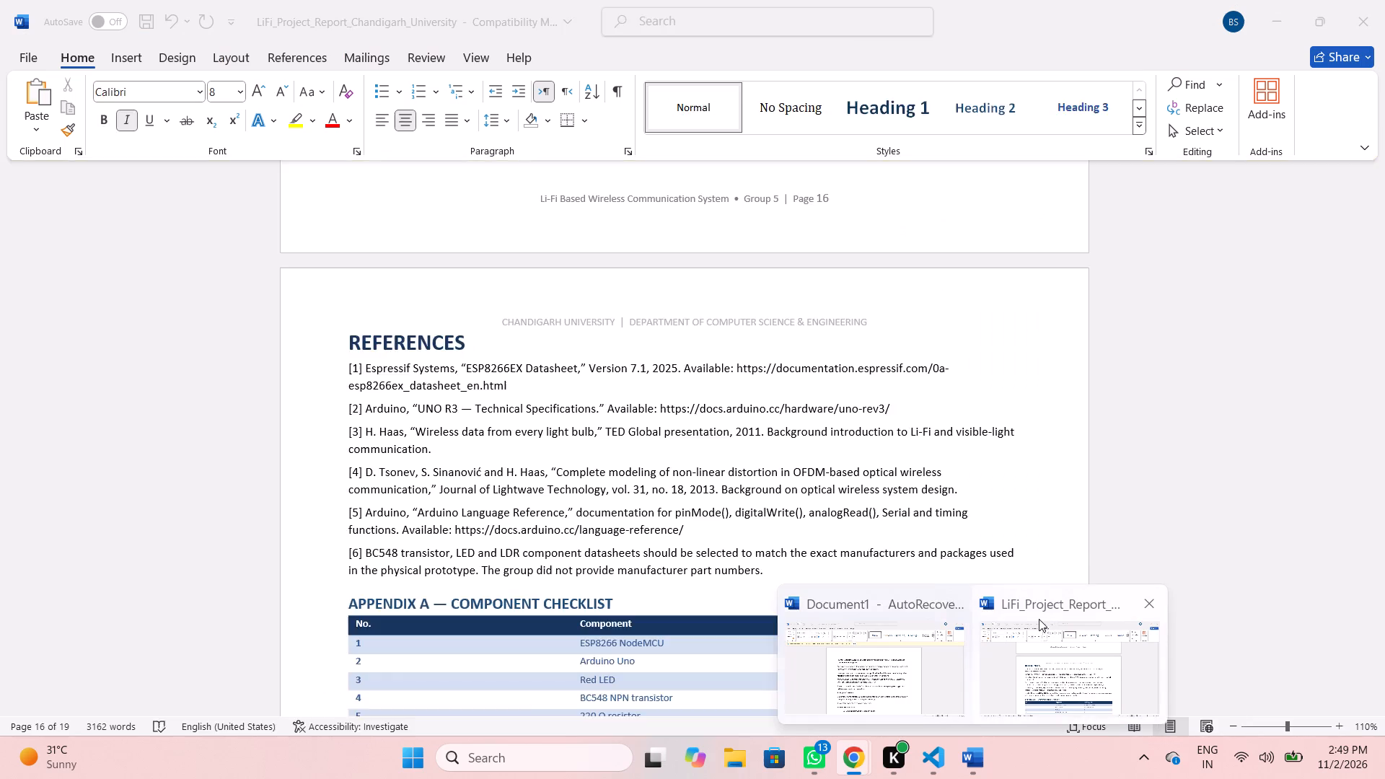
# Switch to the Li-Fi project report in Word and look over its closing appendices and the cover page.
pyautogui.click(1029, 643)
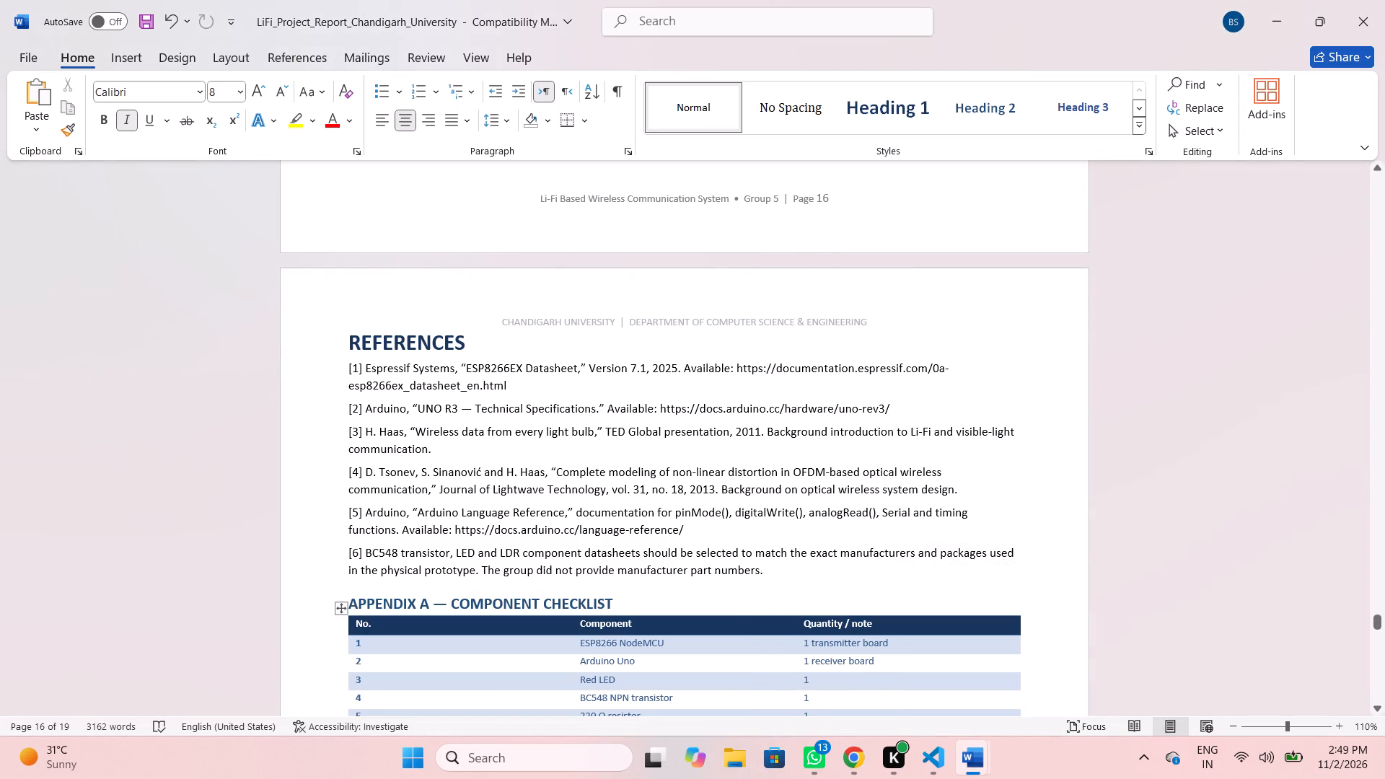
pyautogui.scroll(-10, 603, 532)
pyautogui.scroll(-19, 603, 532)
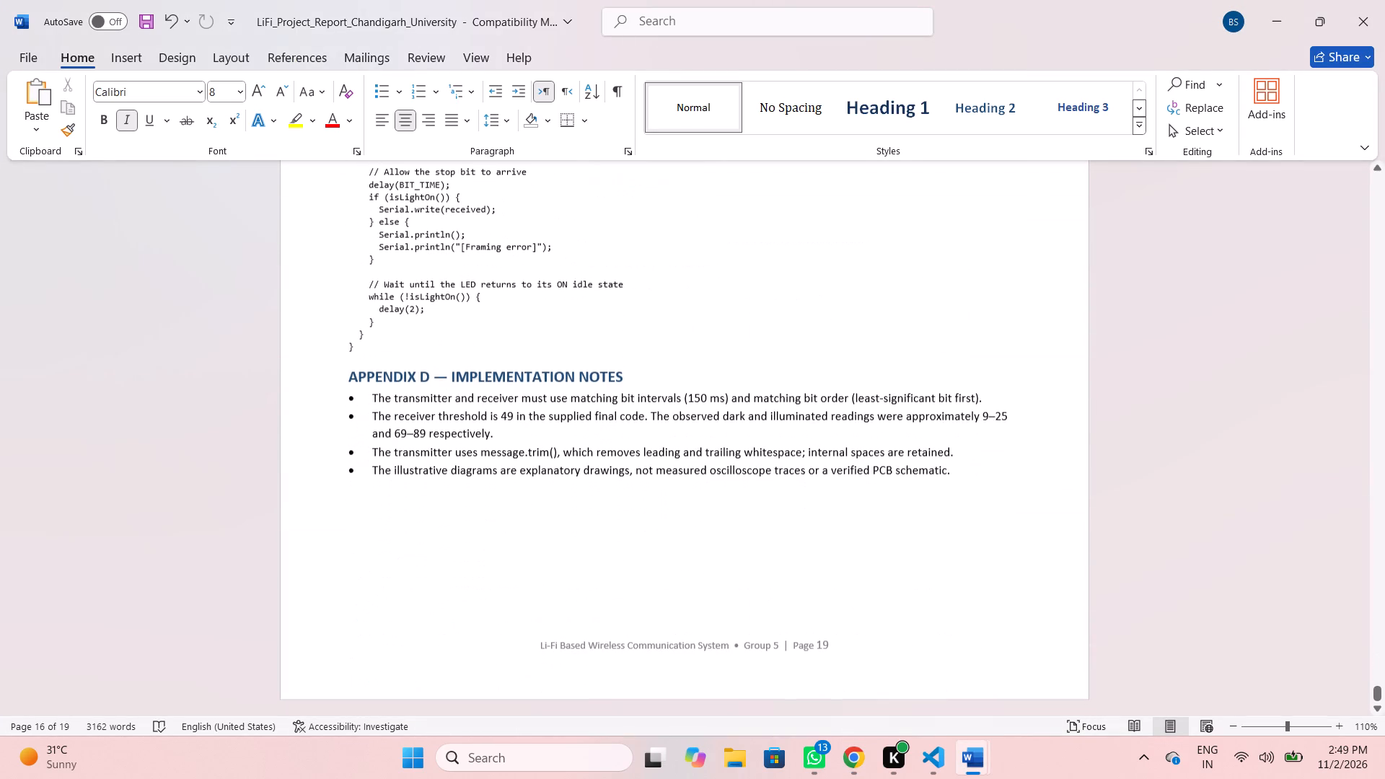
pyautogui.scroll(-4, 603, 532)
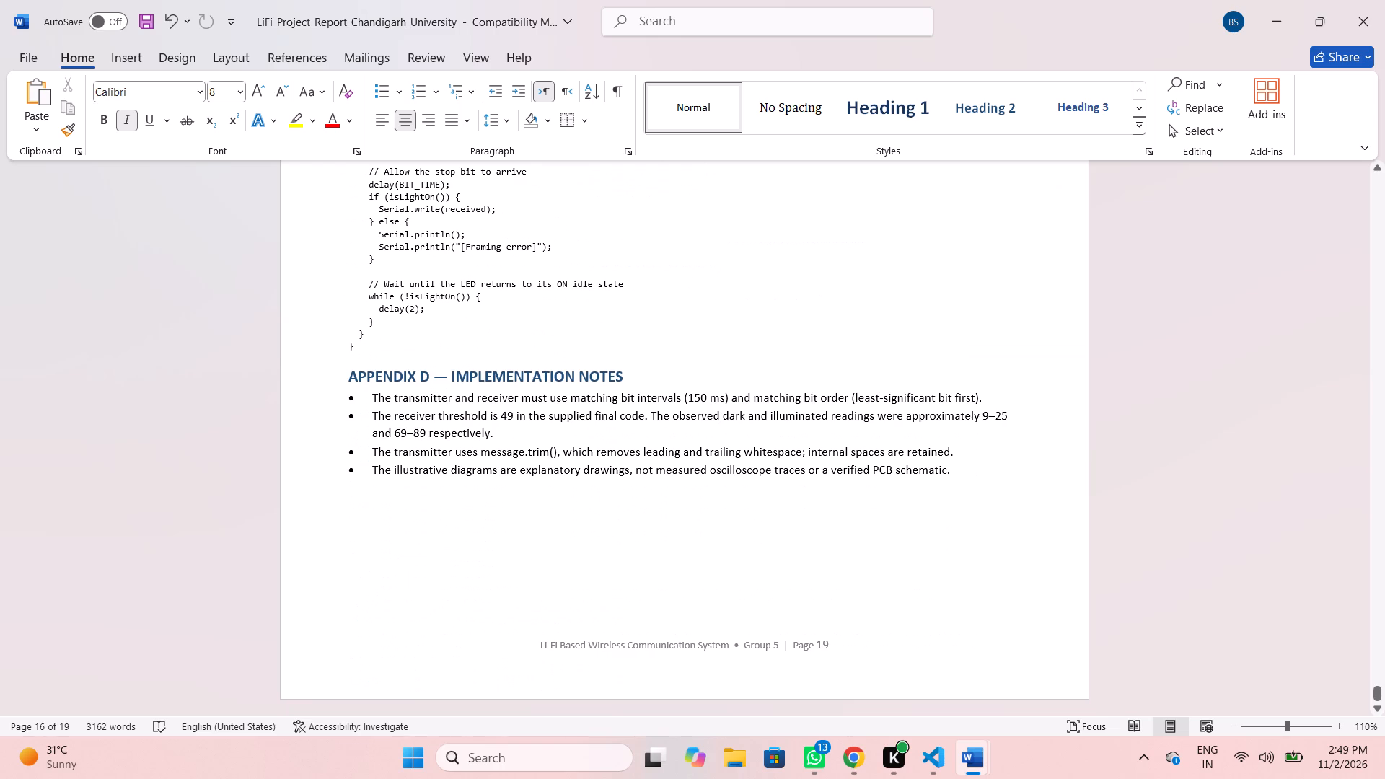
pyautogui.scroll(5, 603, 532)
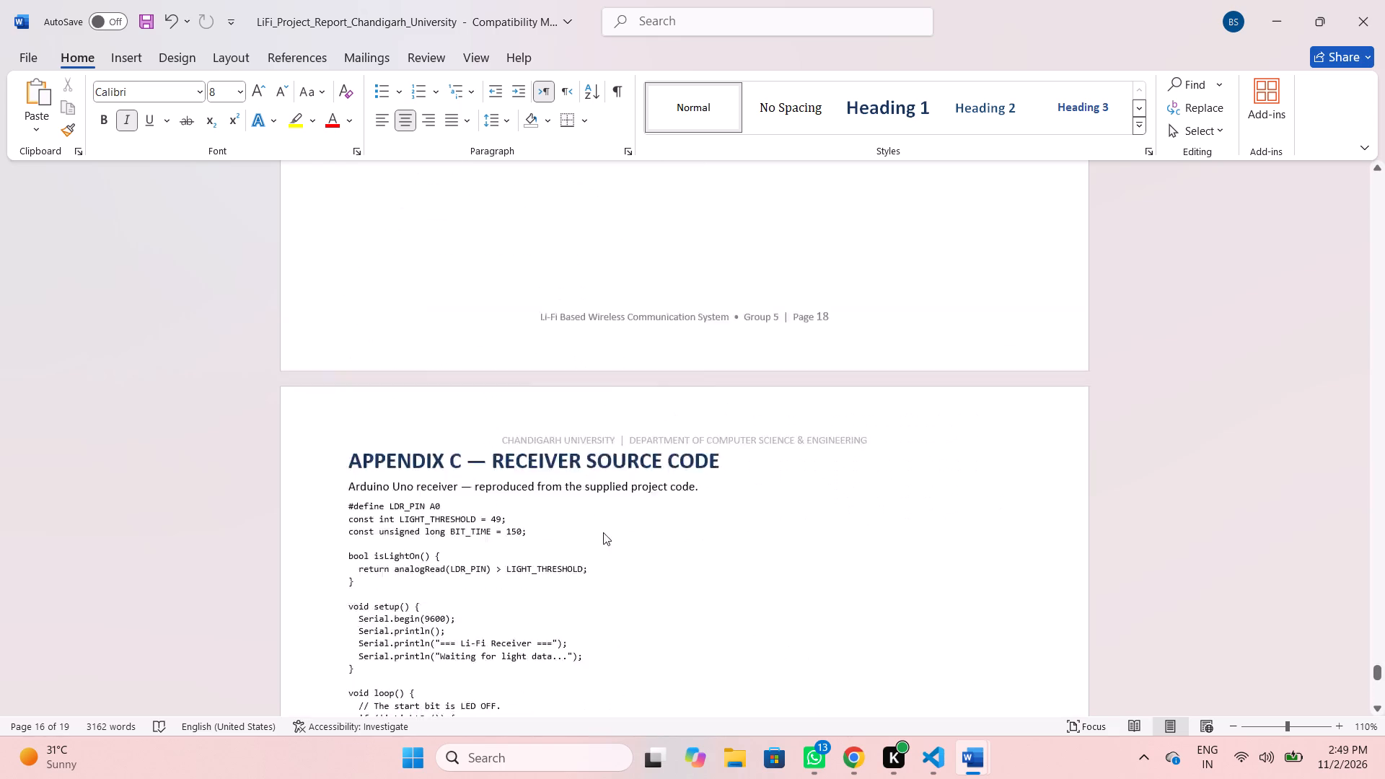
pyautogui.scroll(15, 603, 532)
pyautogui.scroll(11, 603, 532)
pyautogui.scroll(10, 603, 532)
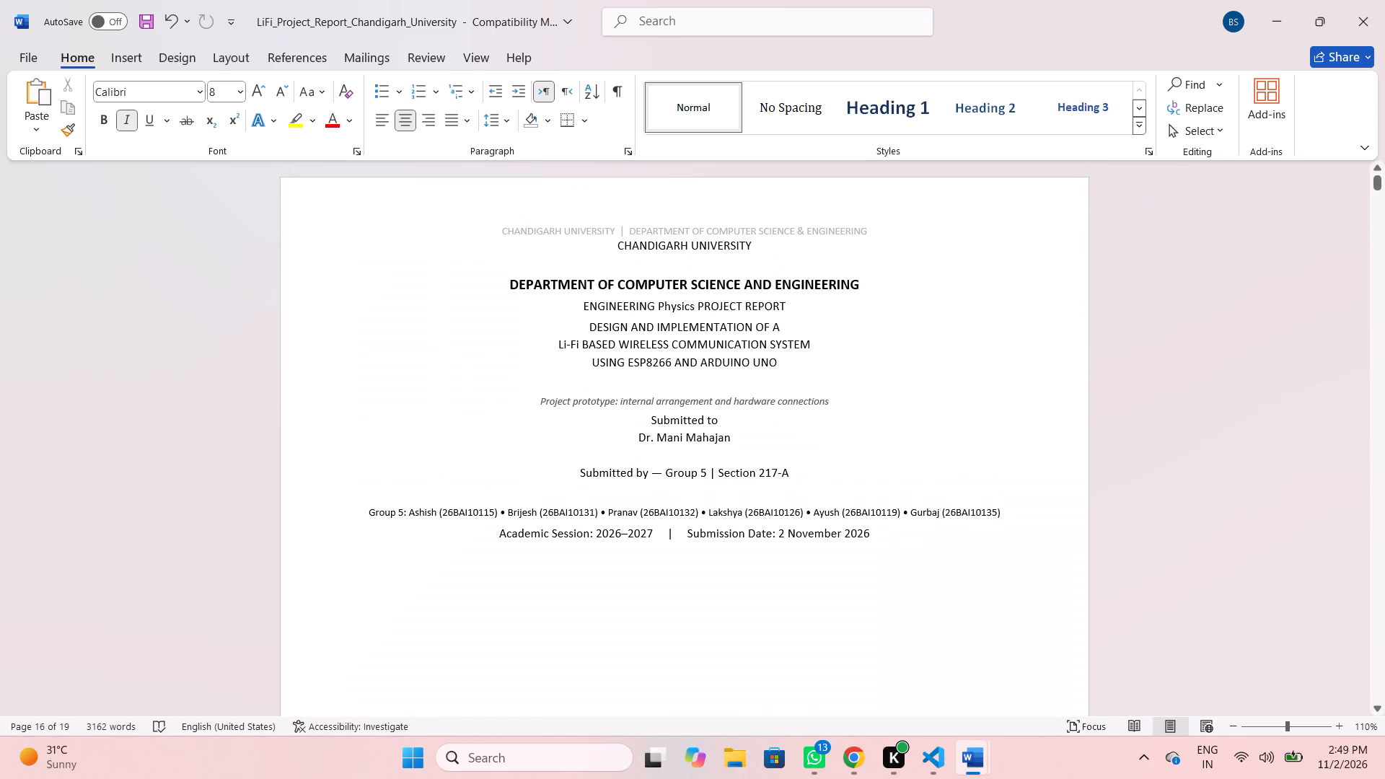
pyautogui.scroll(7, 603, 532)
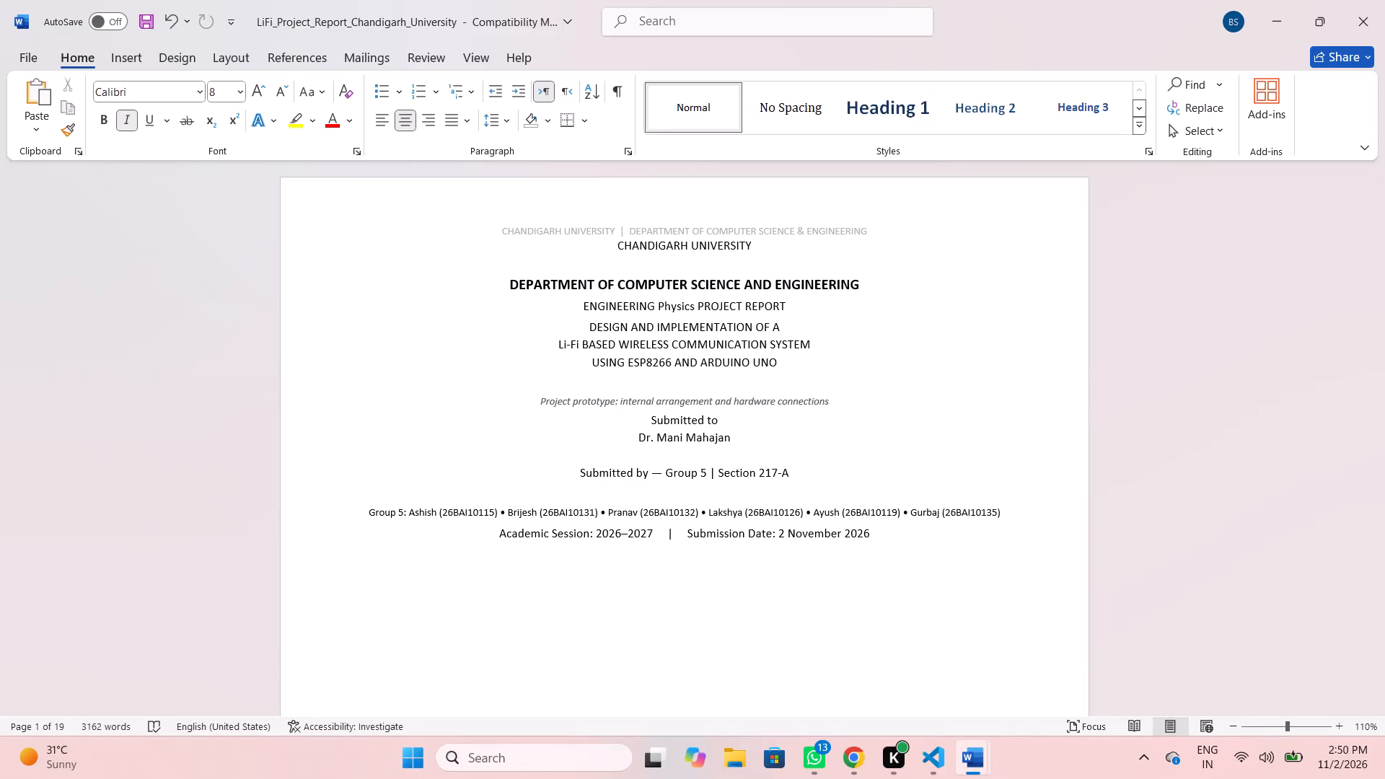
# Review the report from the cover page through the certificate, abstract, abbreviations and chapters to the appendices.
pyautogui.scroll(-2, 603, 532)
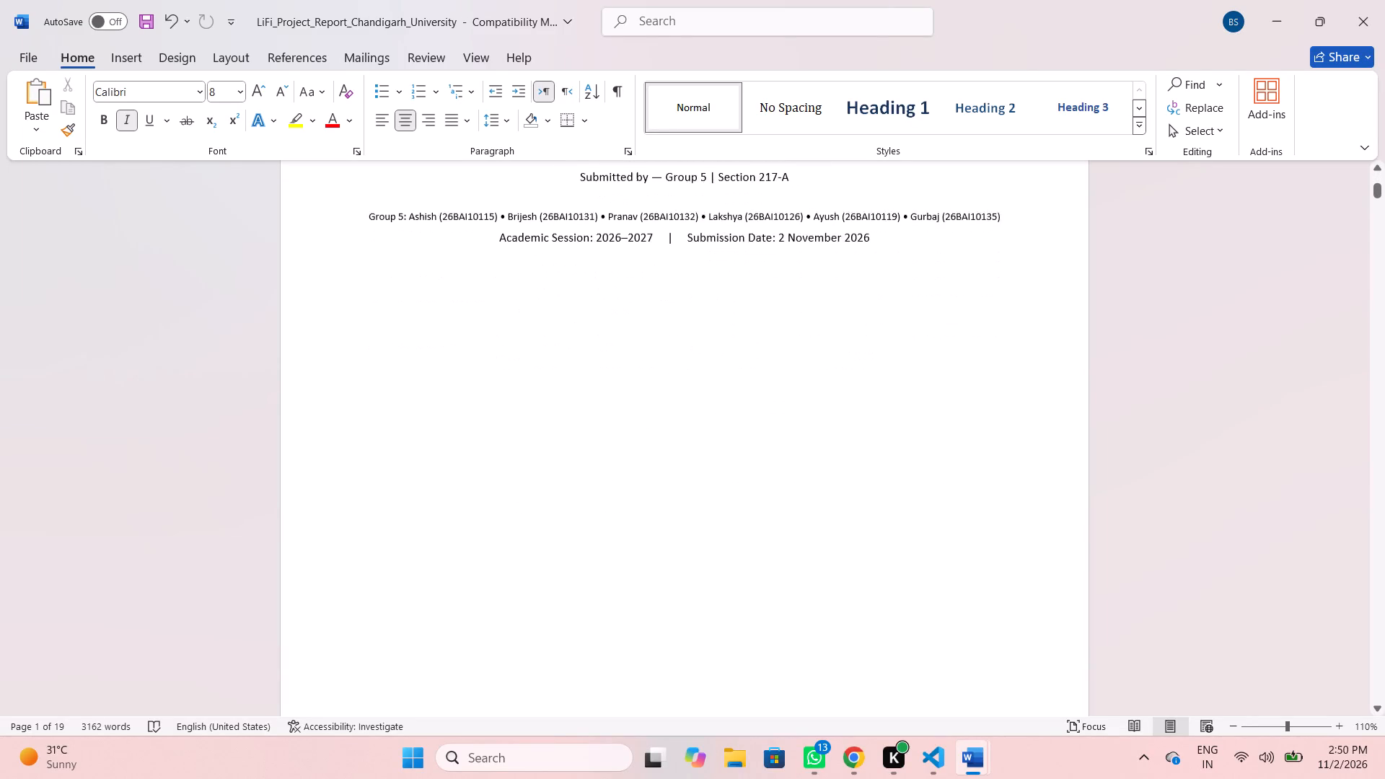
pyautogui.scroll(-2, 603, 532)
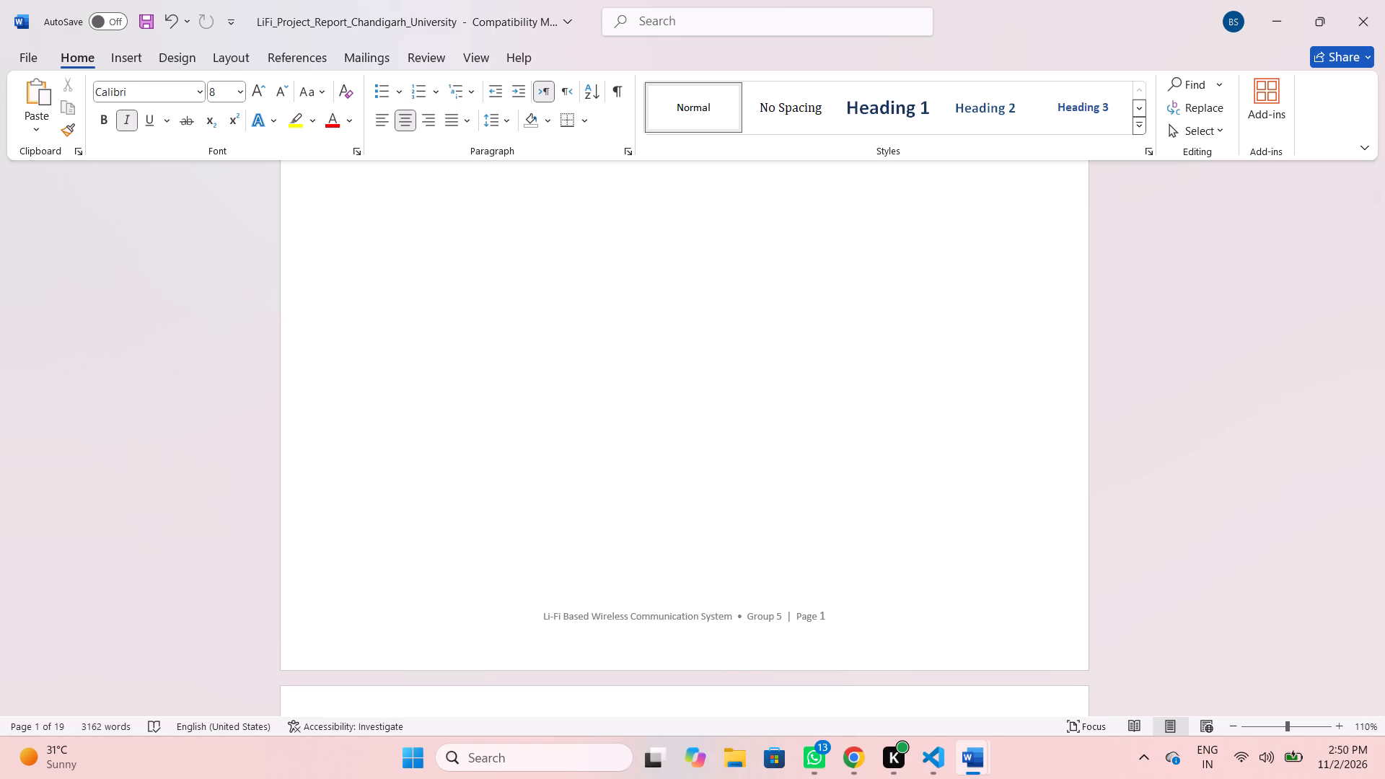
pyautogui.scroll(-3, 603, 532)
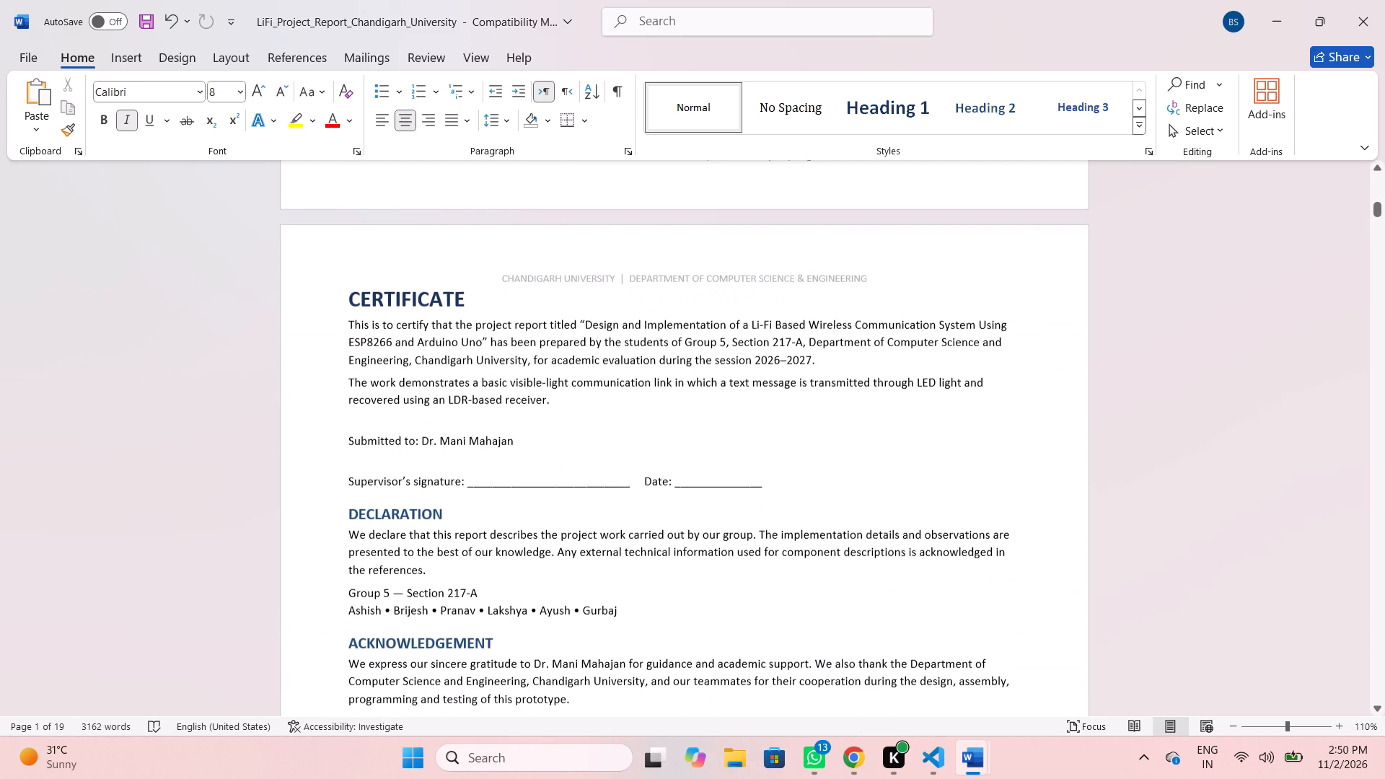
pyautogui.scroll(-2, 603, 532)
pyautogui.click(788, 371)
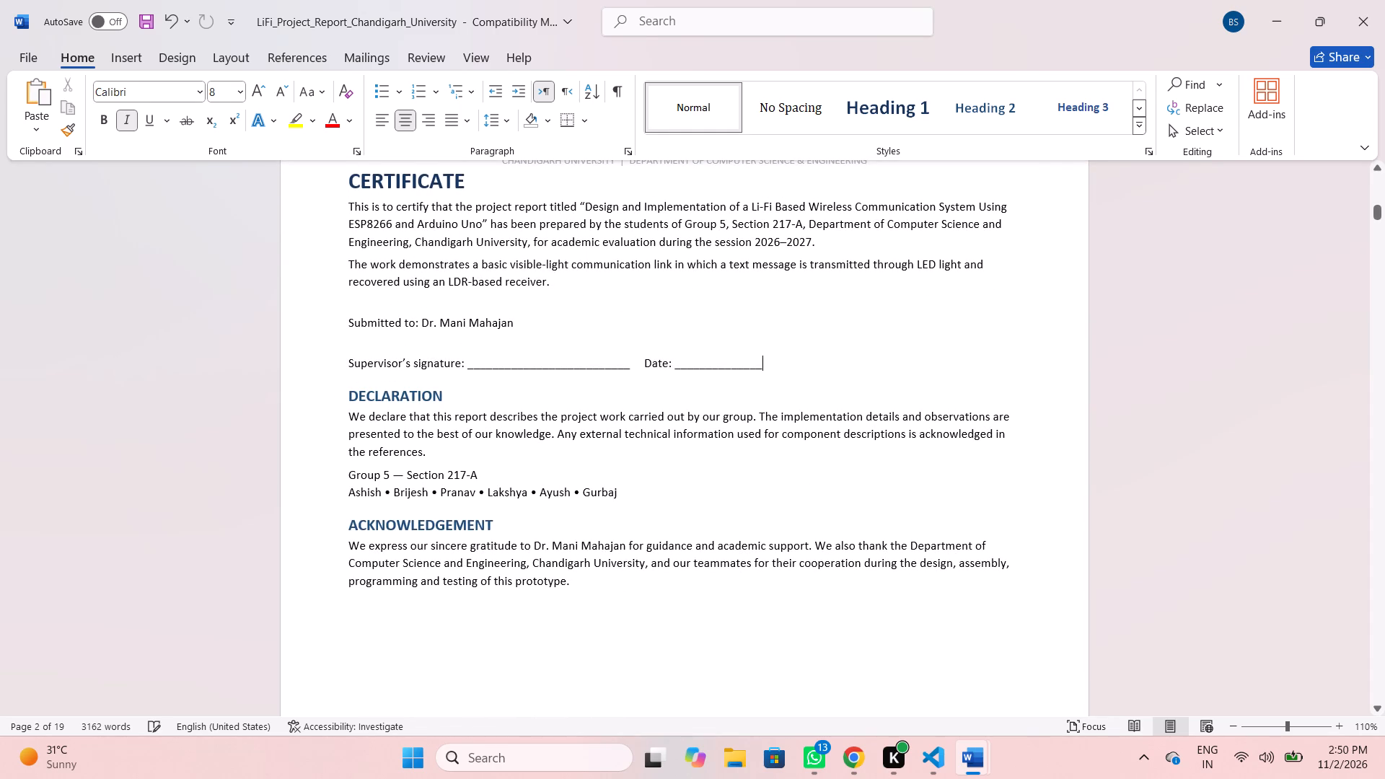
pyautogui.scroll(-1, 788, 371)
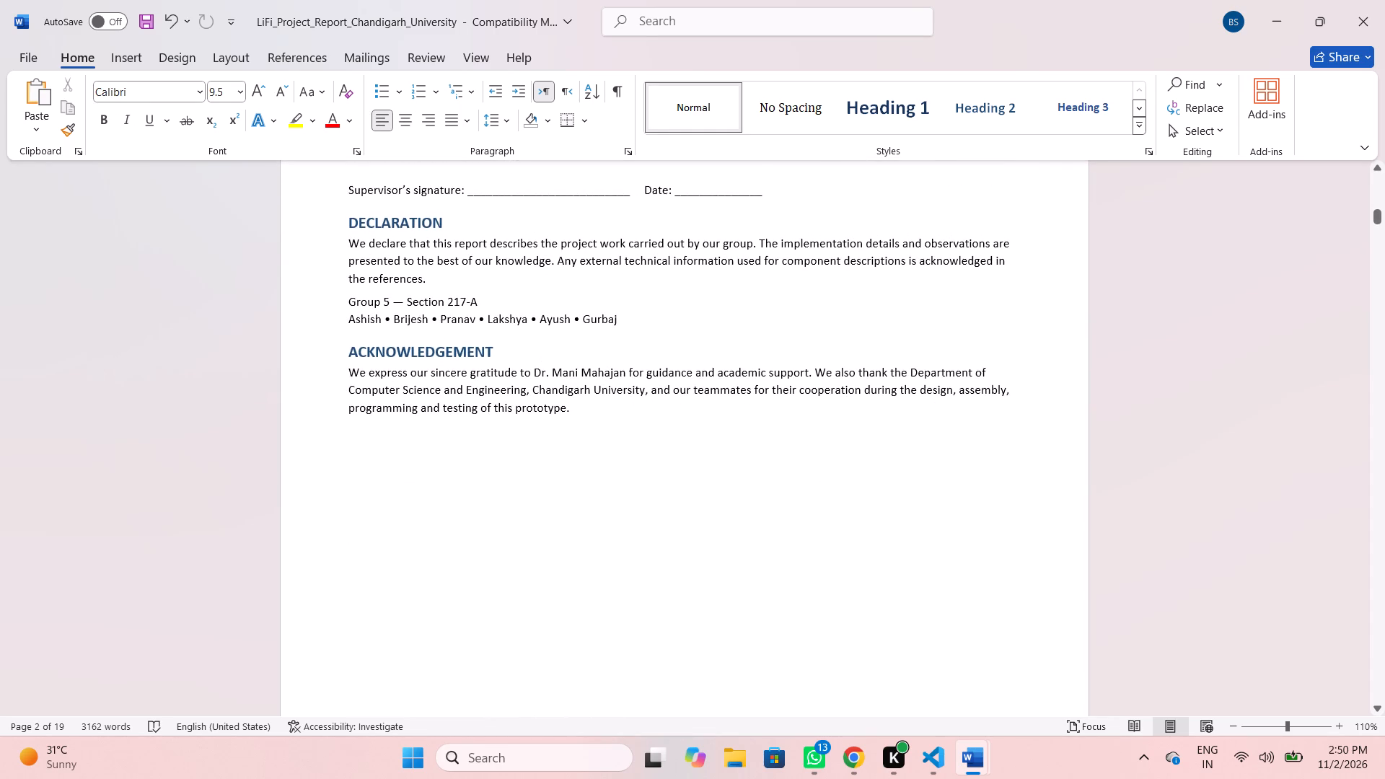
pyautogui.scroll(-2, 788, 371)
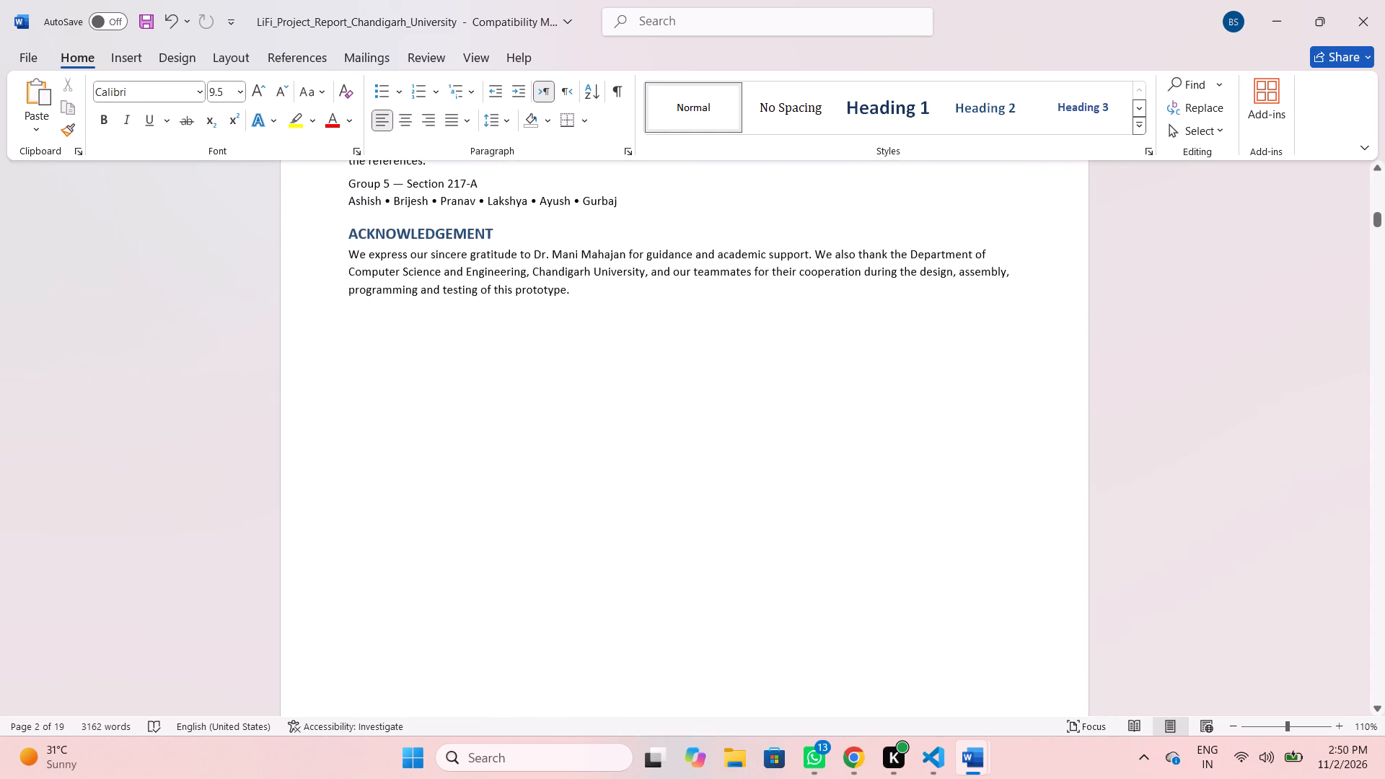
pyautogui.scroll(-5, 788, 371)
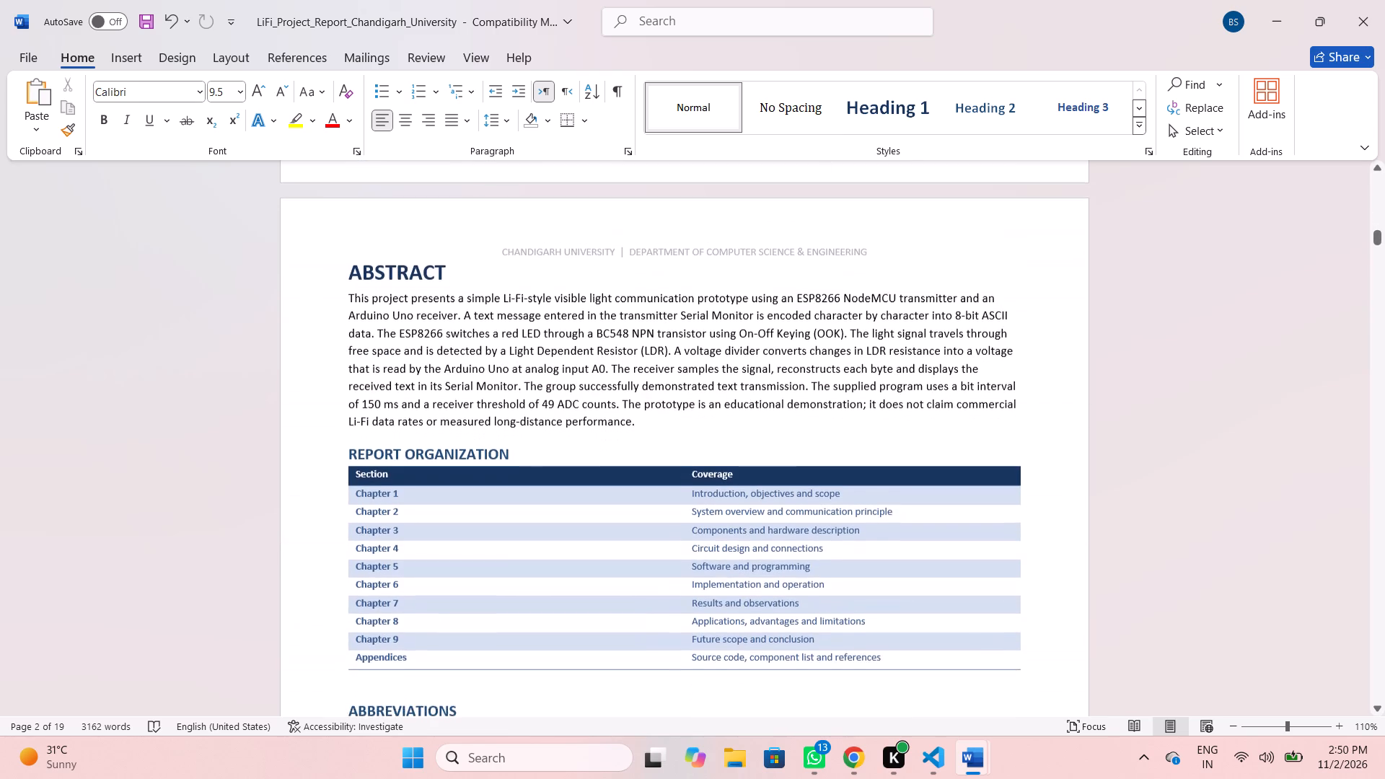
pyautogui.scroll(-2, 788, 371)
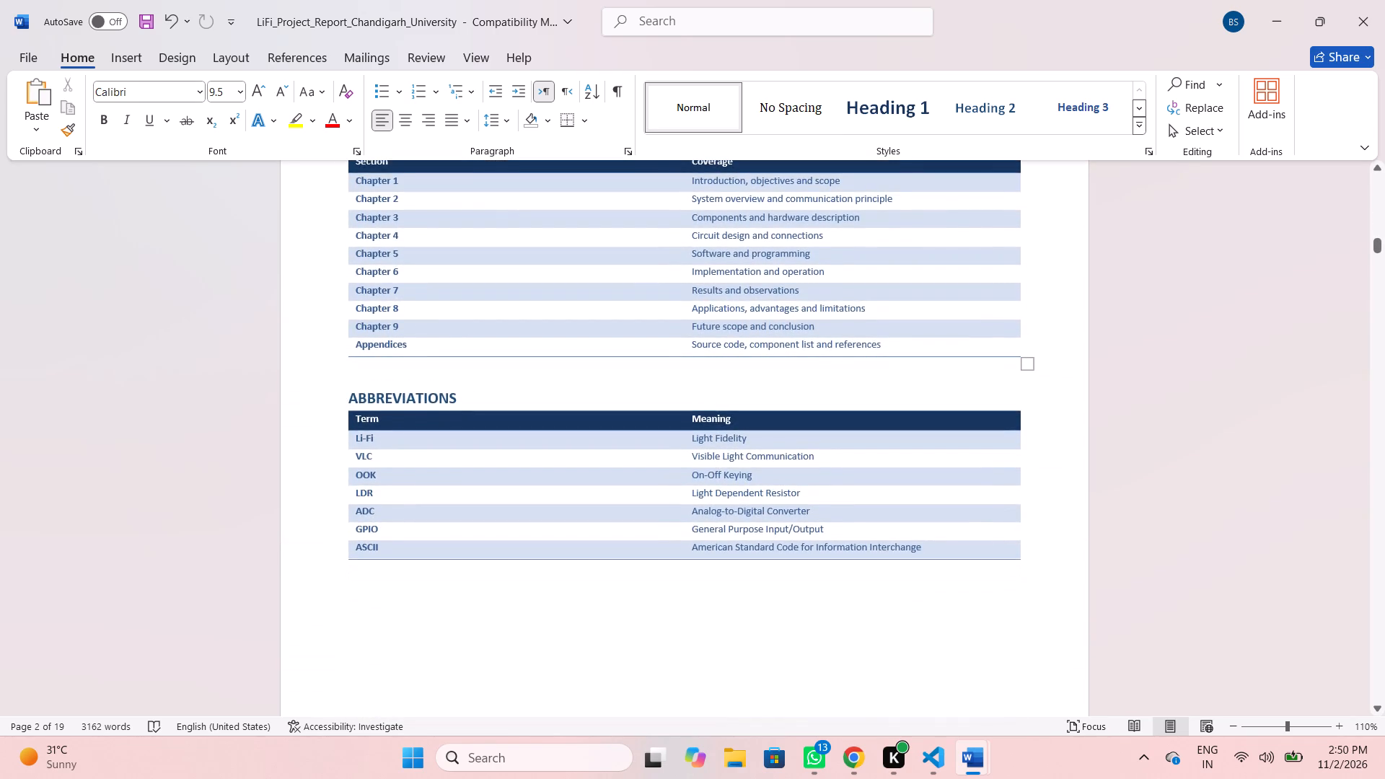
pyautogui.scroll(-3, 788, 371)
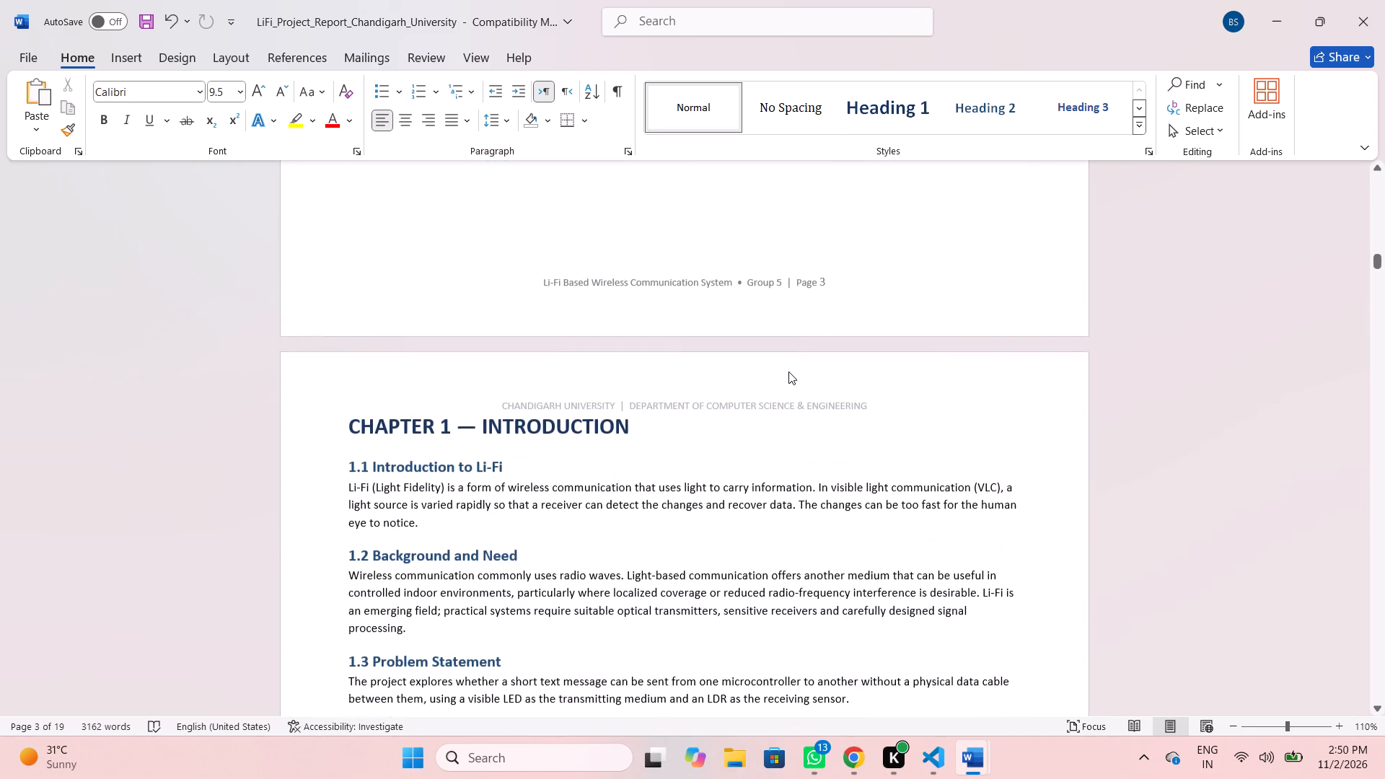
pyautogui.scroll(-15, 788, 371)
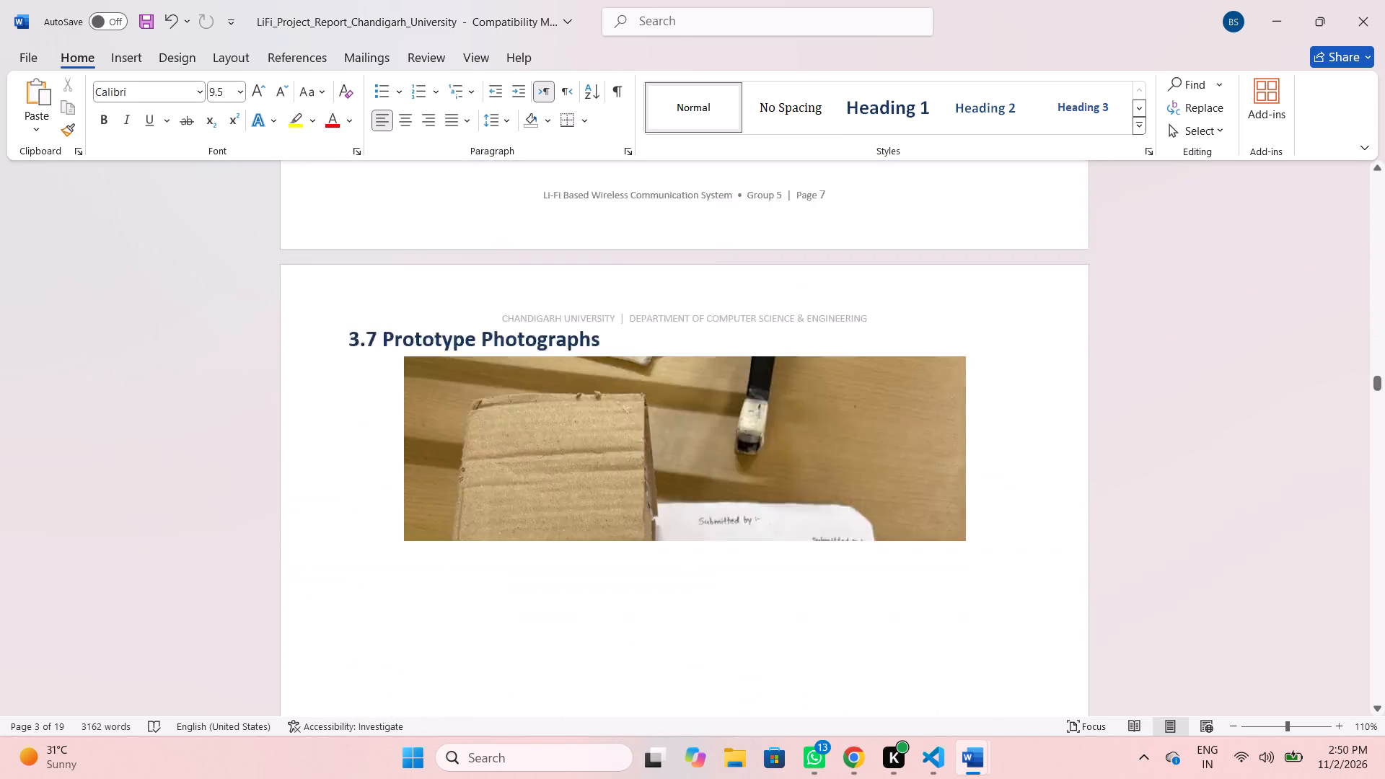
pyautogui.scroll(-15, 788, 371)
# Replace the six existing entries under the REFERENCES heading with the simplified reference list copied from ChatGPT.
pyautogui.scroll(4, 788, 371)
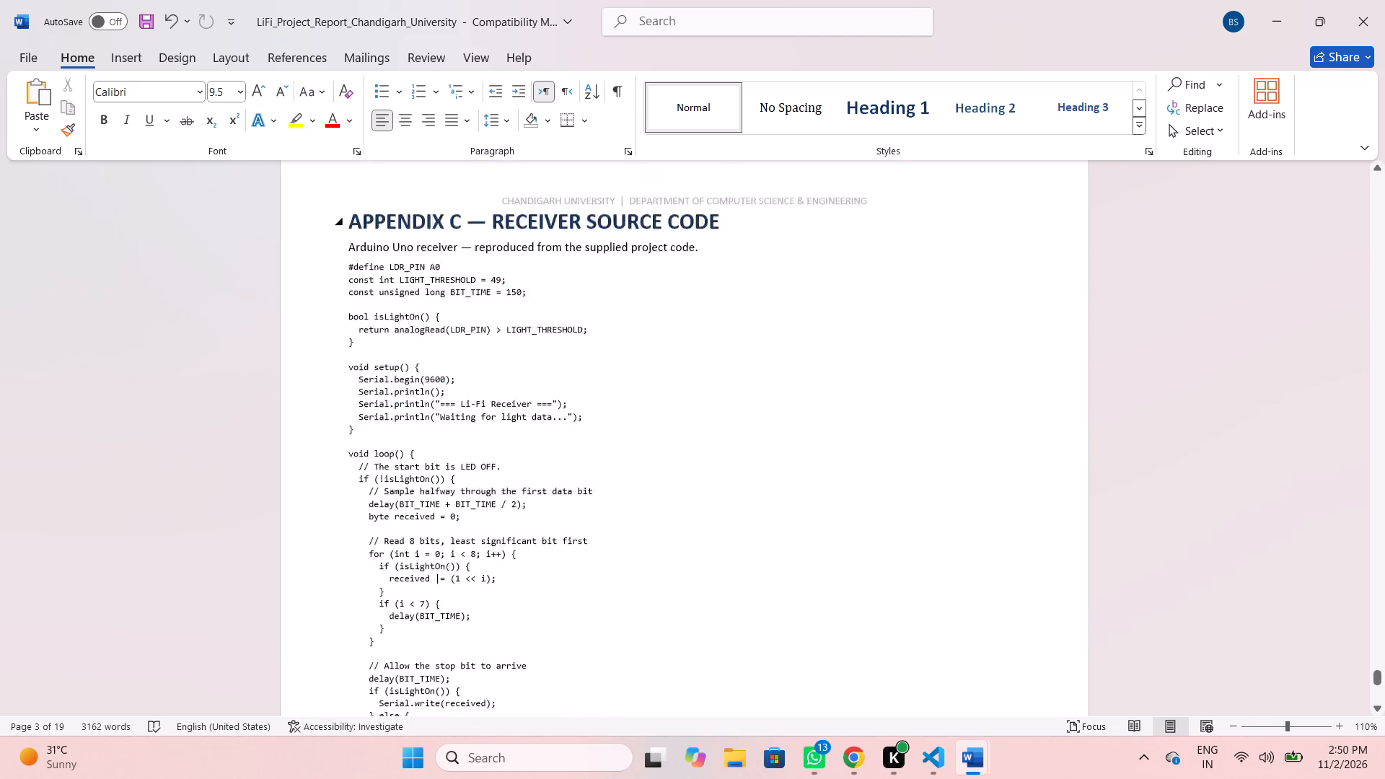
pyautogui.scroll(7, 788, 371)
pyautogui.hscroll(1, 788, 371)
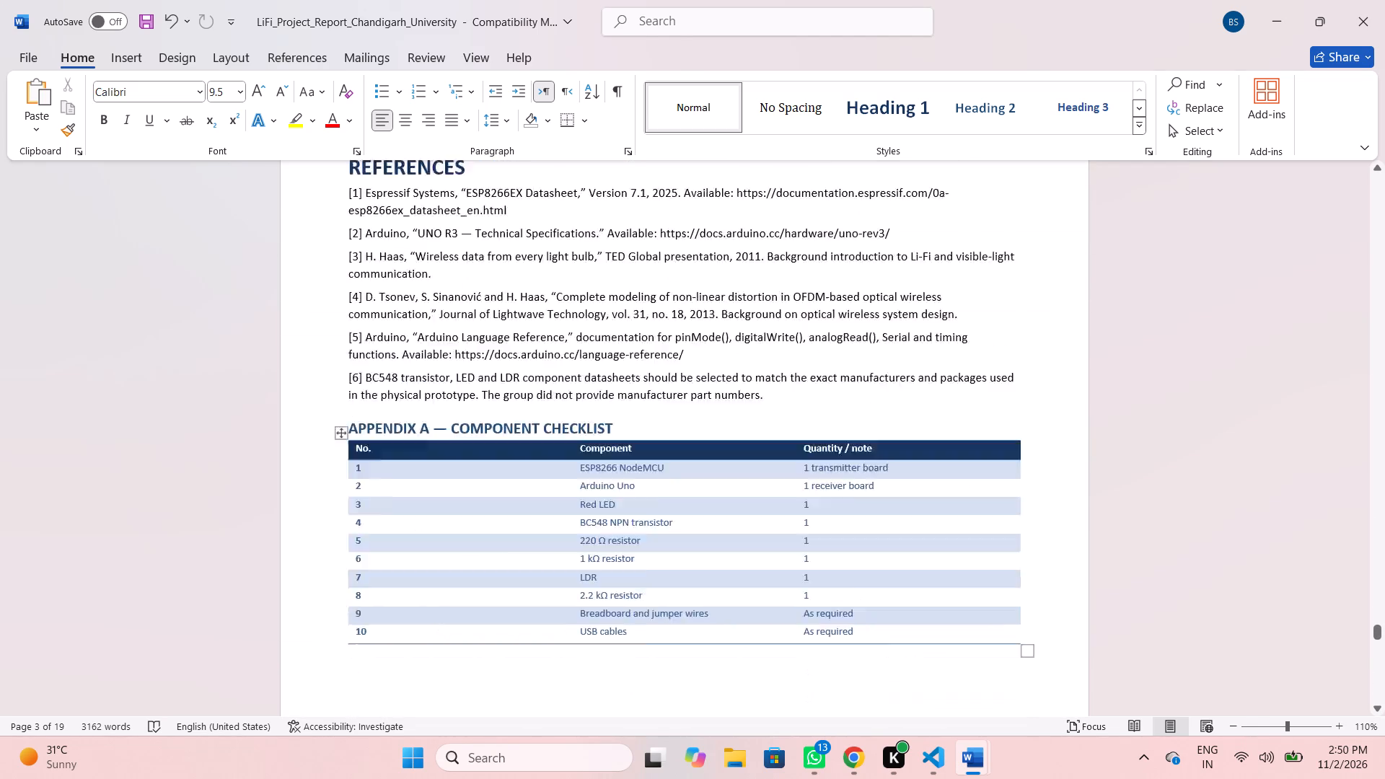
pyautogui.hscroll(1, 788, 371)
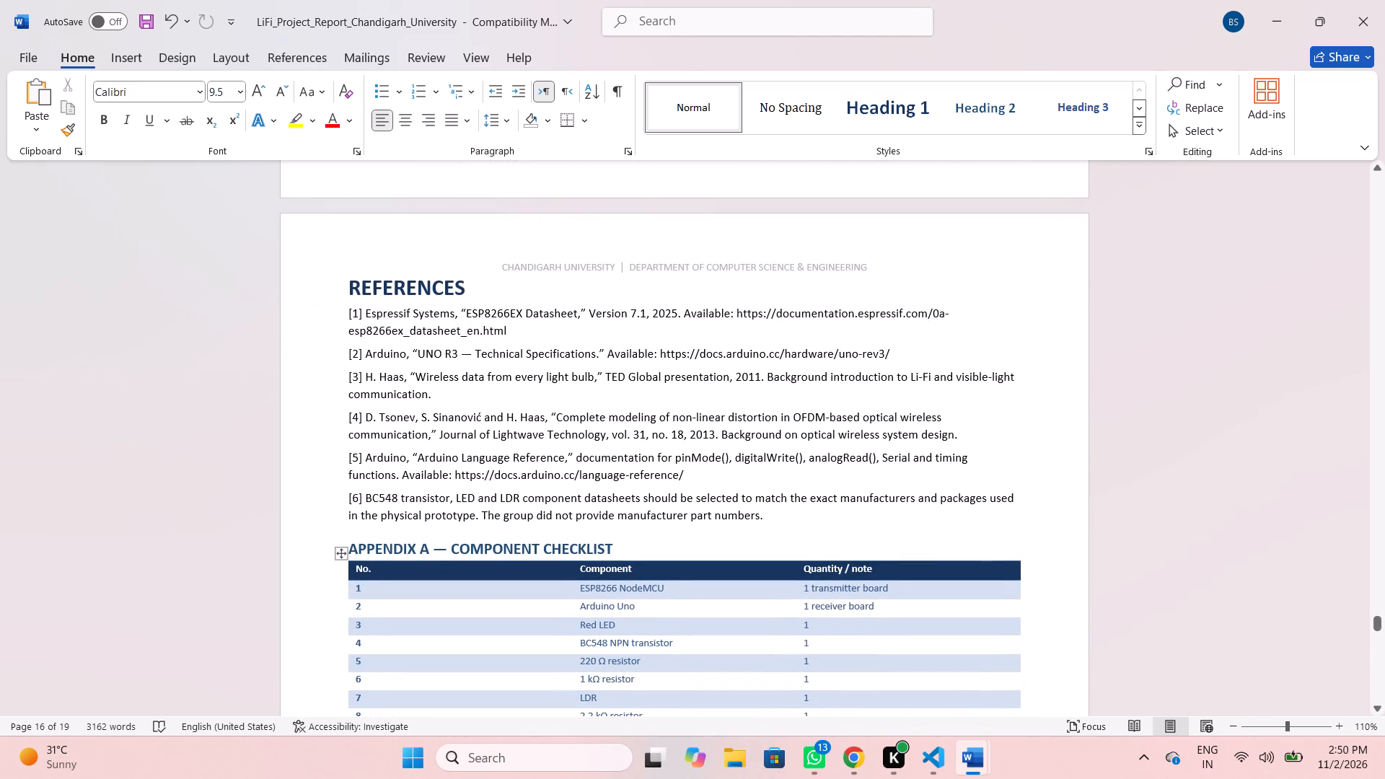
pyautogui.click(779, 519)
pyautogui.moveTo(779, 519); pyautogui.dragTo(346, 312)
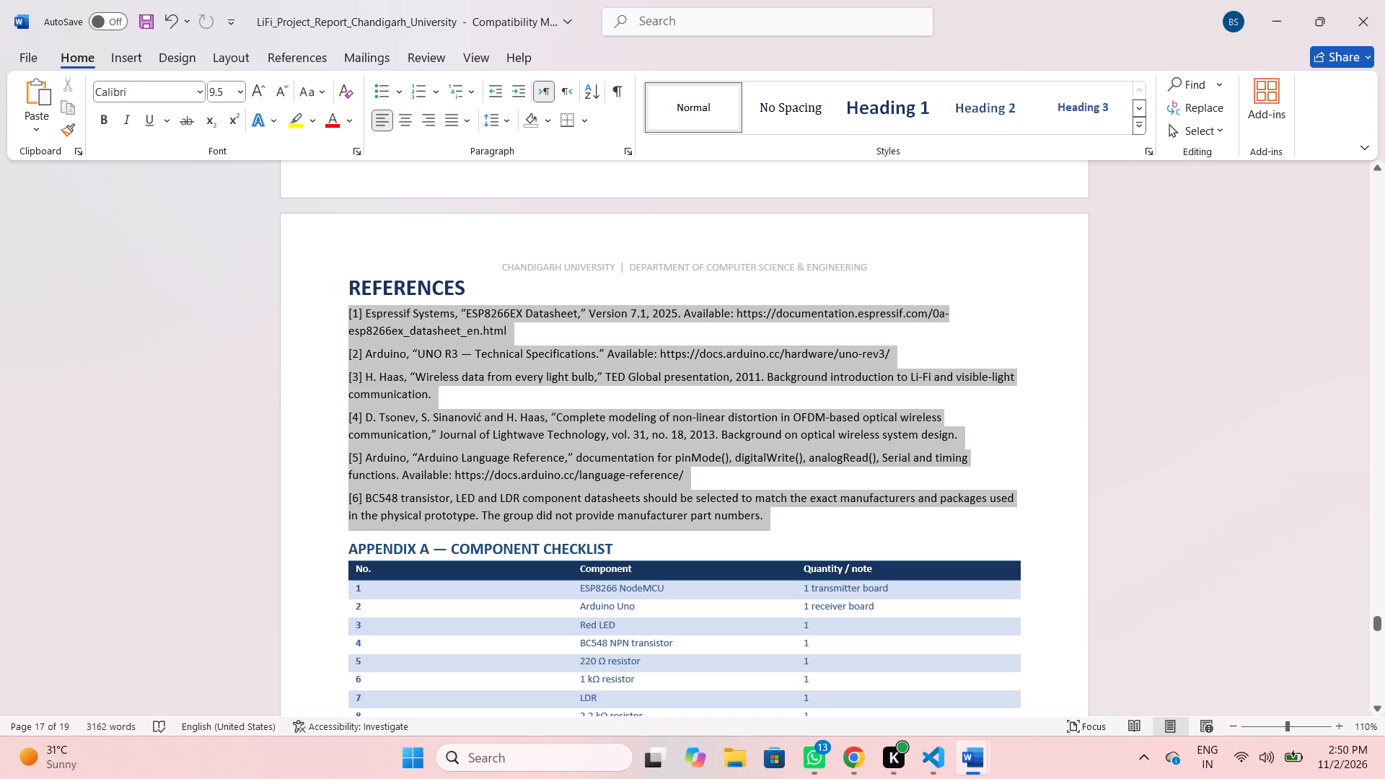
pyautogui.moveTo(346, 312); pyautogui.dragTo(346, 311)
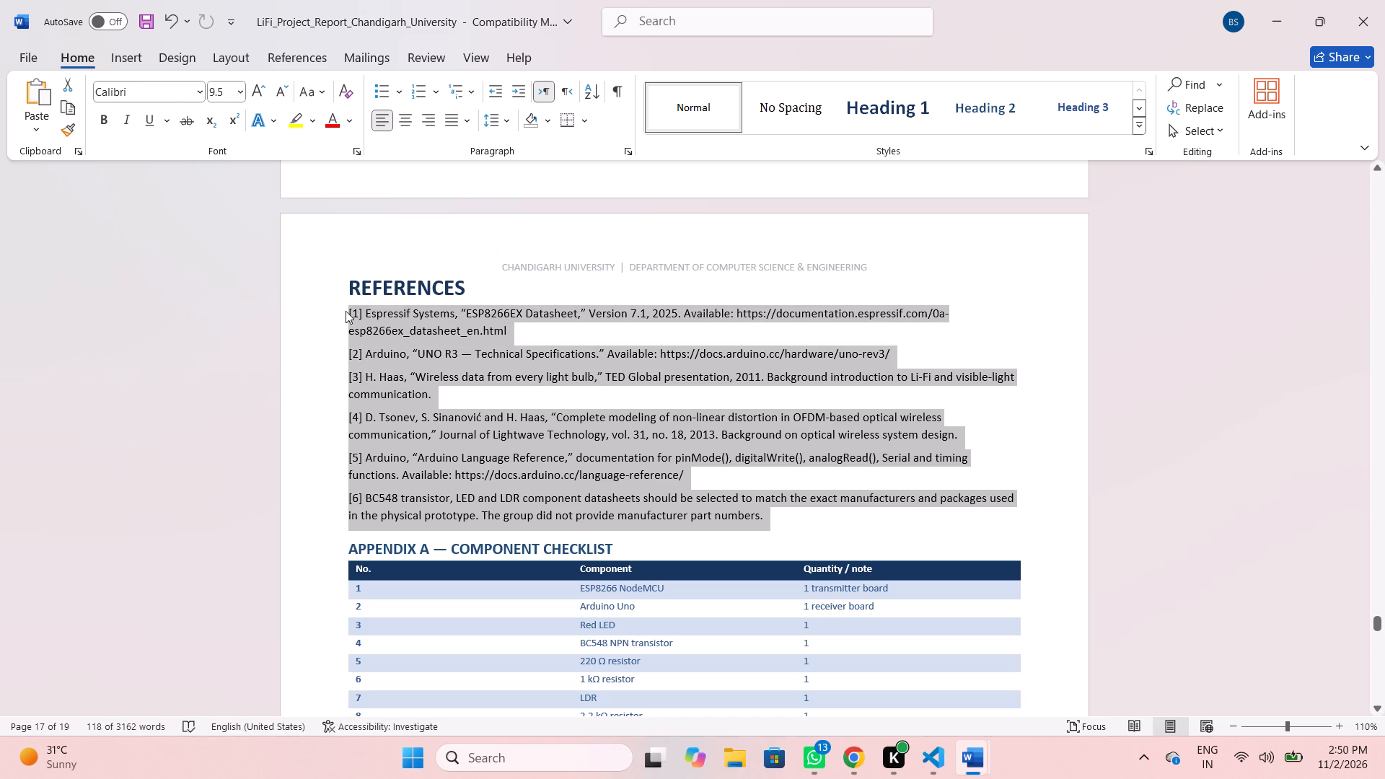
pyautogui.press('BackSpace')
pyautogui.hotkey('ctrl', 'v')
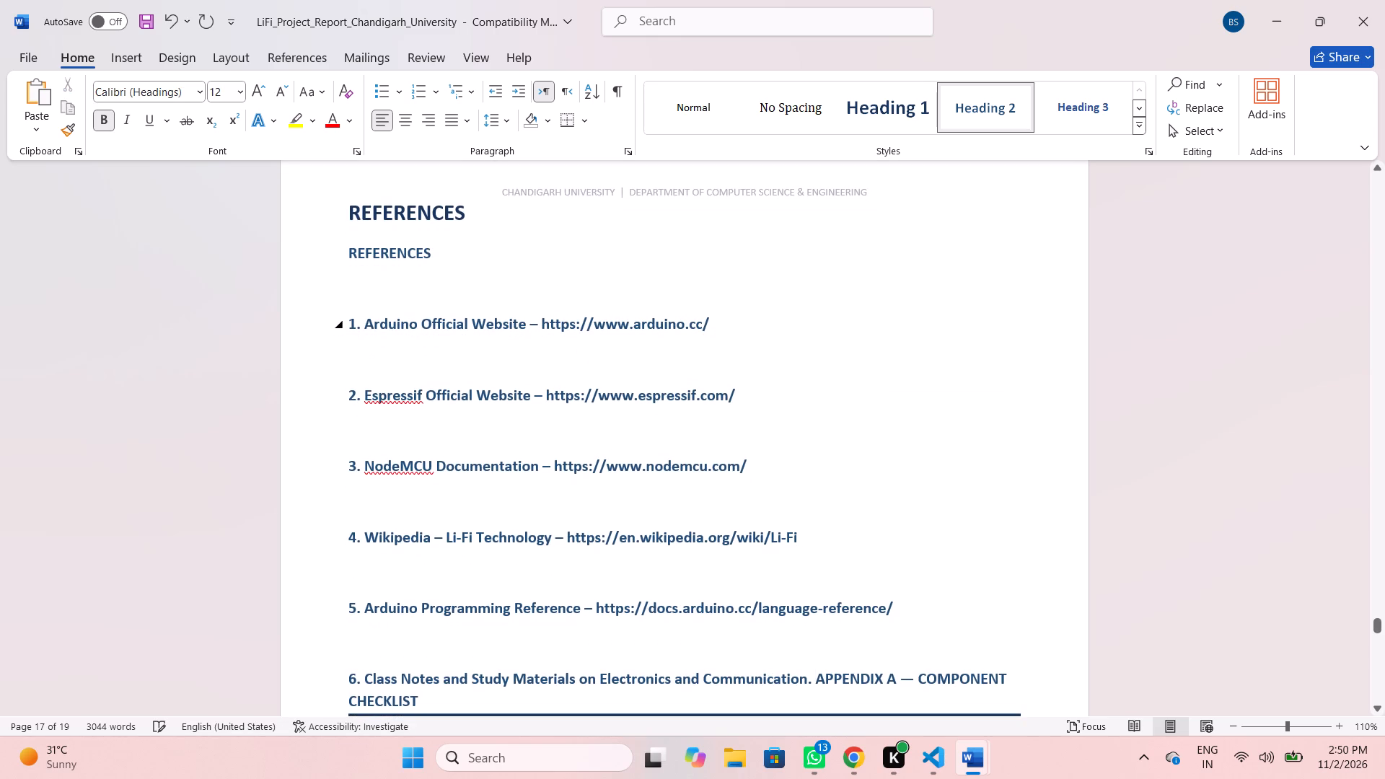
# Remove the blank lines between the six numbered entries in the REFERENCES list.
pyautogui.scroll(-1, 346, 311)
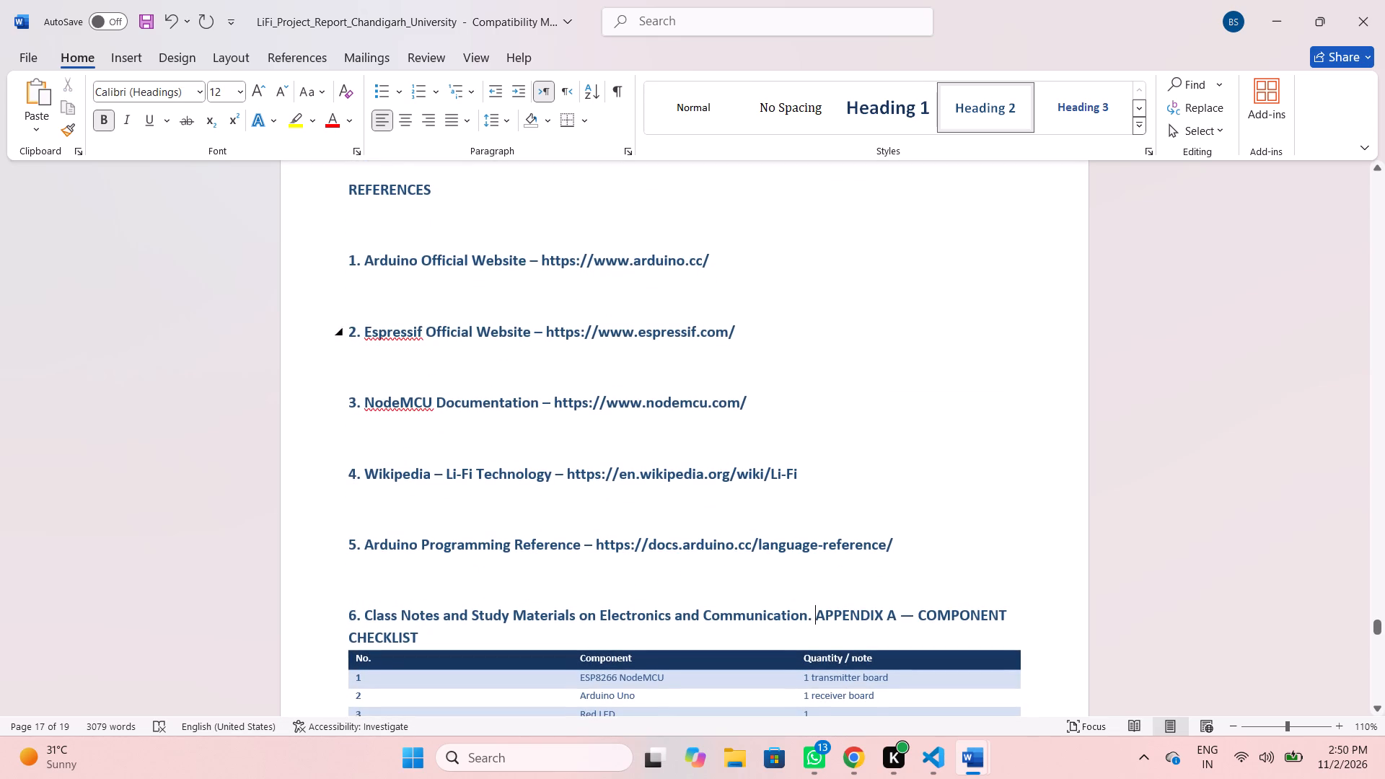
pyautogui.click(358, 301)
pyautogui.press('Down')
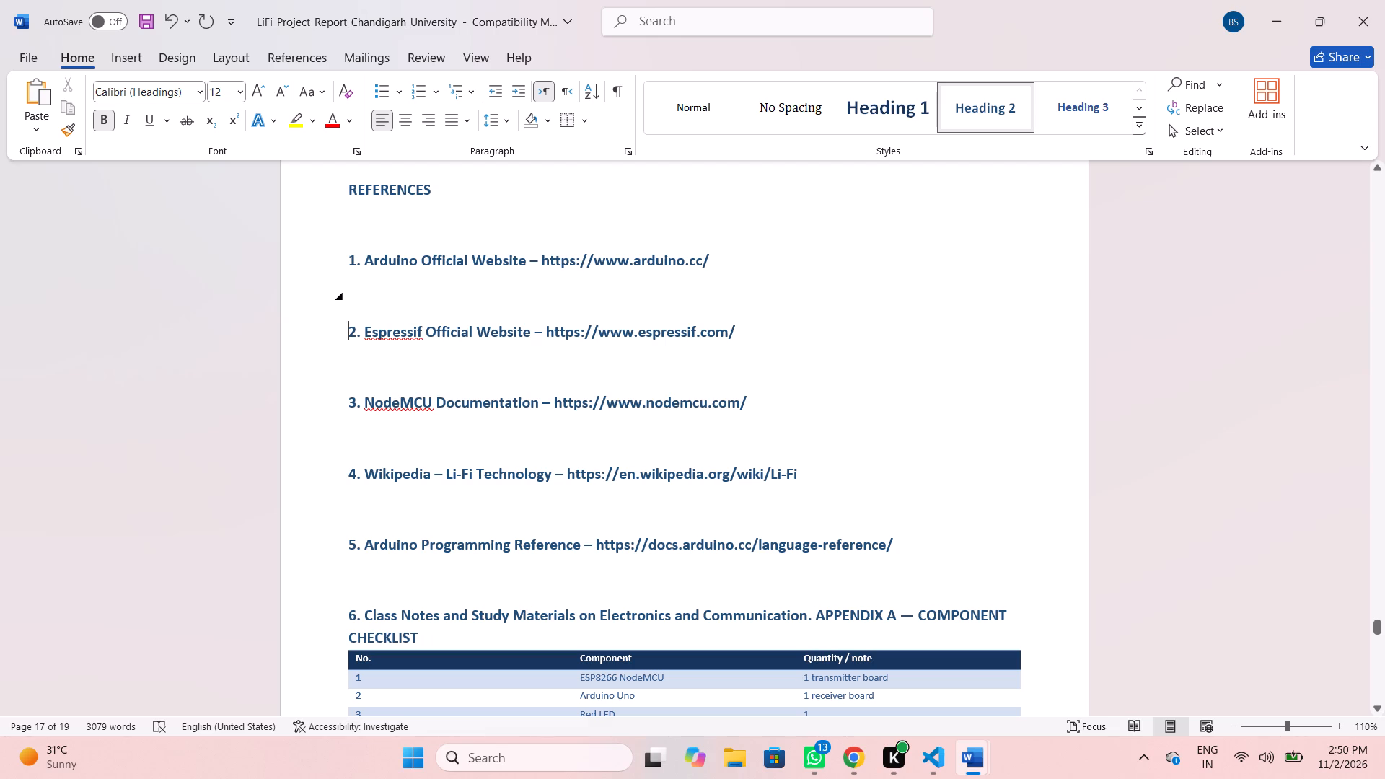
pyautogui.press('BackSpace')
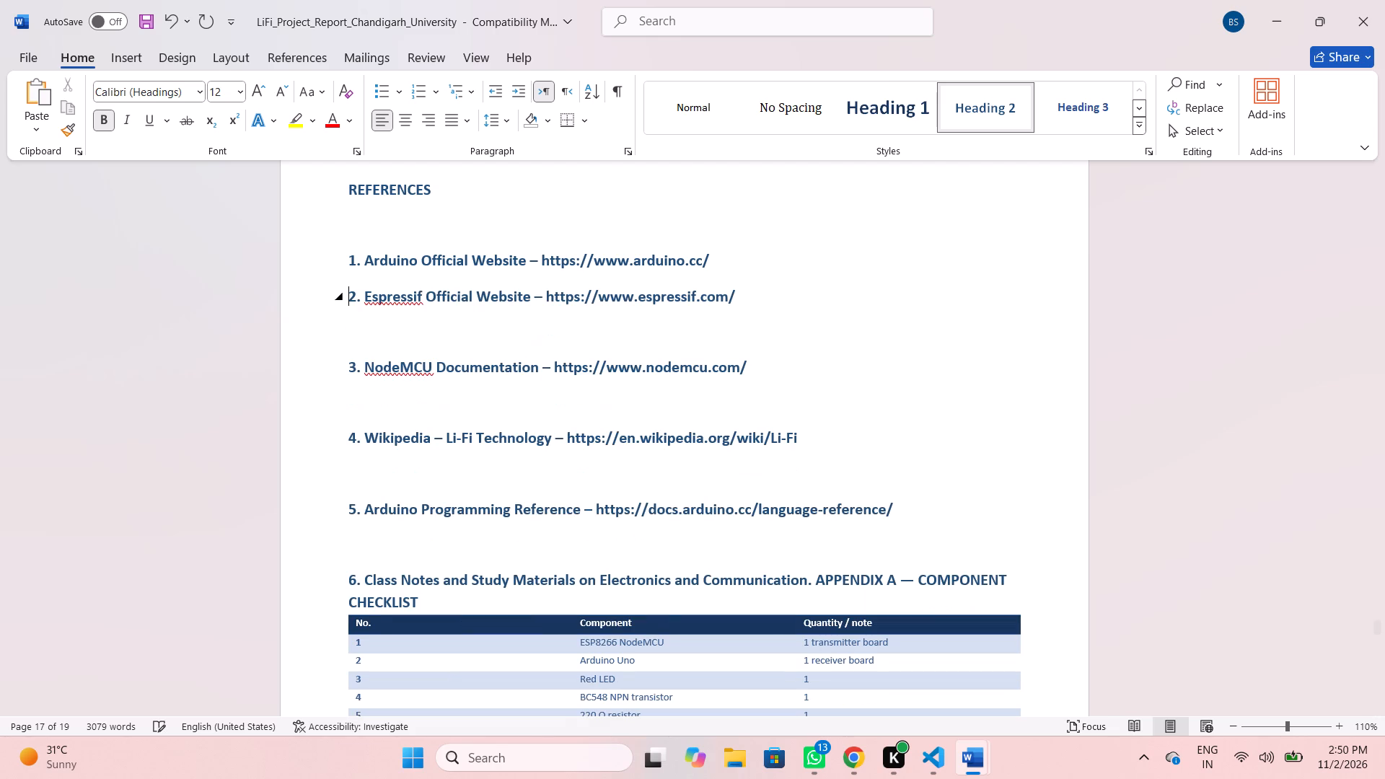
pyautogui.press('Down')
pyautogui.press('Down')
pyautogui.press('BackSpace')
pyautogui.press('Down')
pyautogui.press('Down')
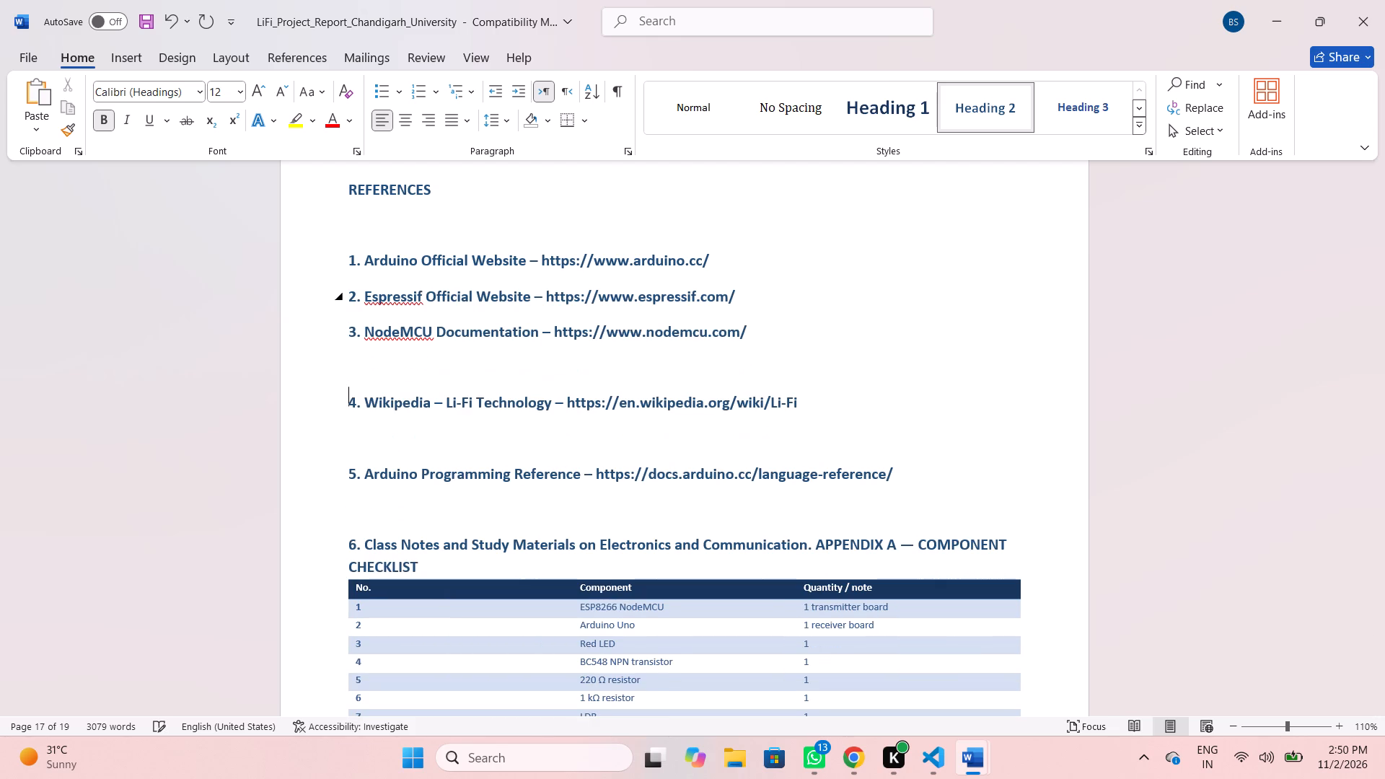
pyautogui.press('BackSpace')
pyautogui.press('Down')
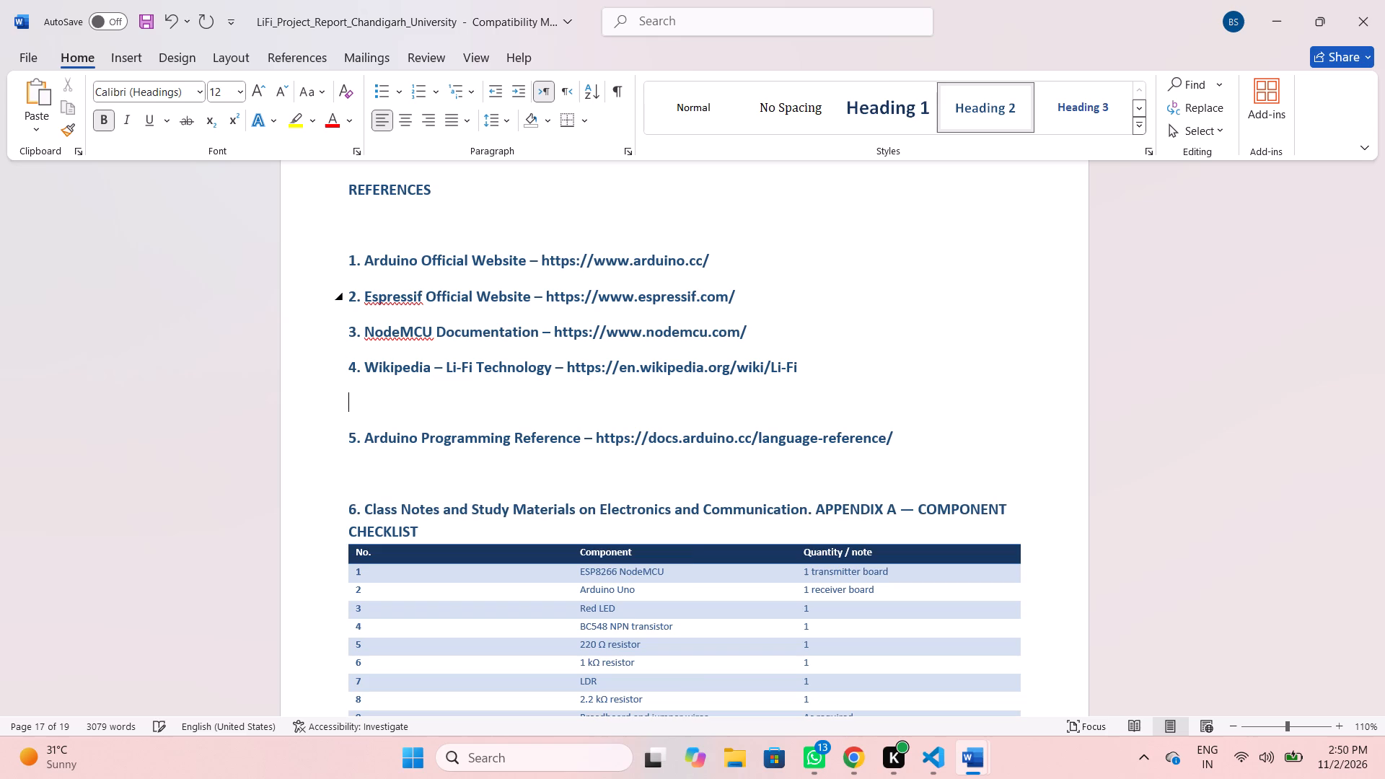
pyautogui.press('Down')
pyautogui.press('BackSpace')
pyautogui.press('Down')
pyautogui.press('Down')
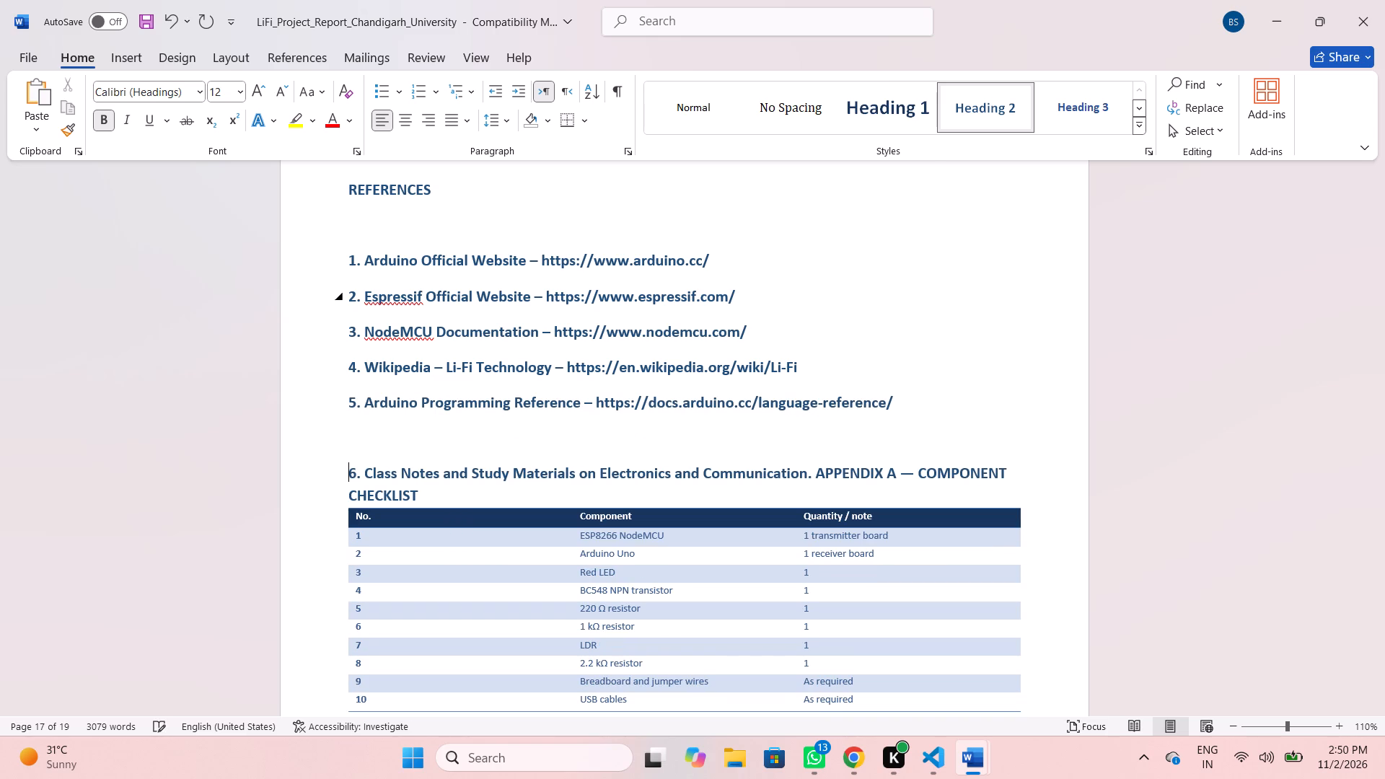
pyautogui.press('BackSpace')
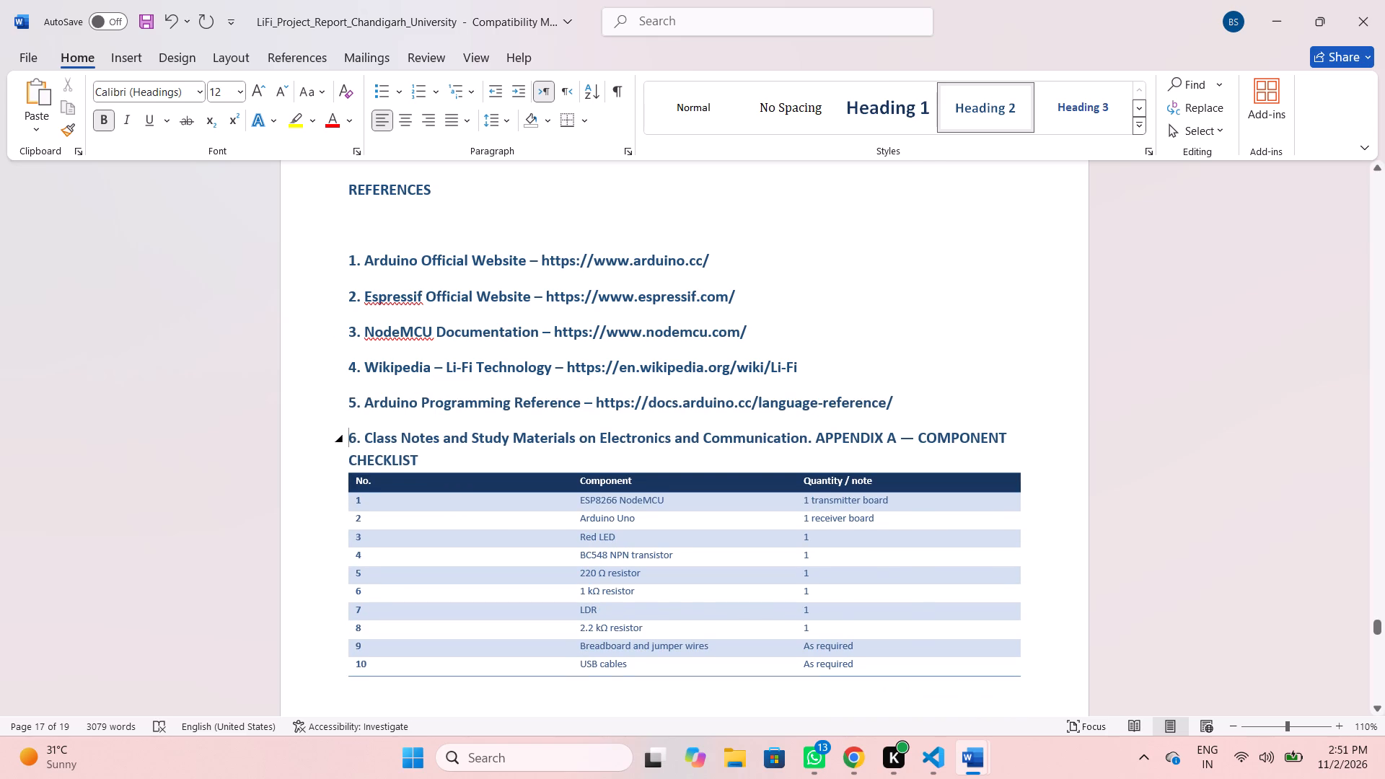
# Separate the APPENDIX A — COMPONENT CHECKLIST heading from reference 6 with a line break and a paragraph break.
pyautogui.scroll(-1, 440, 450)
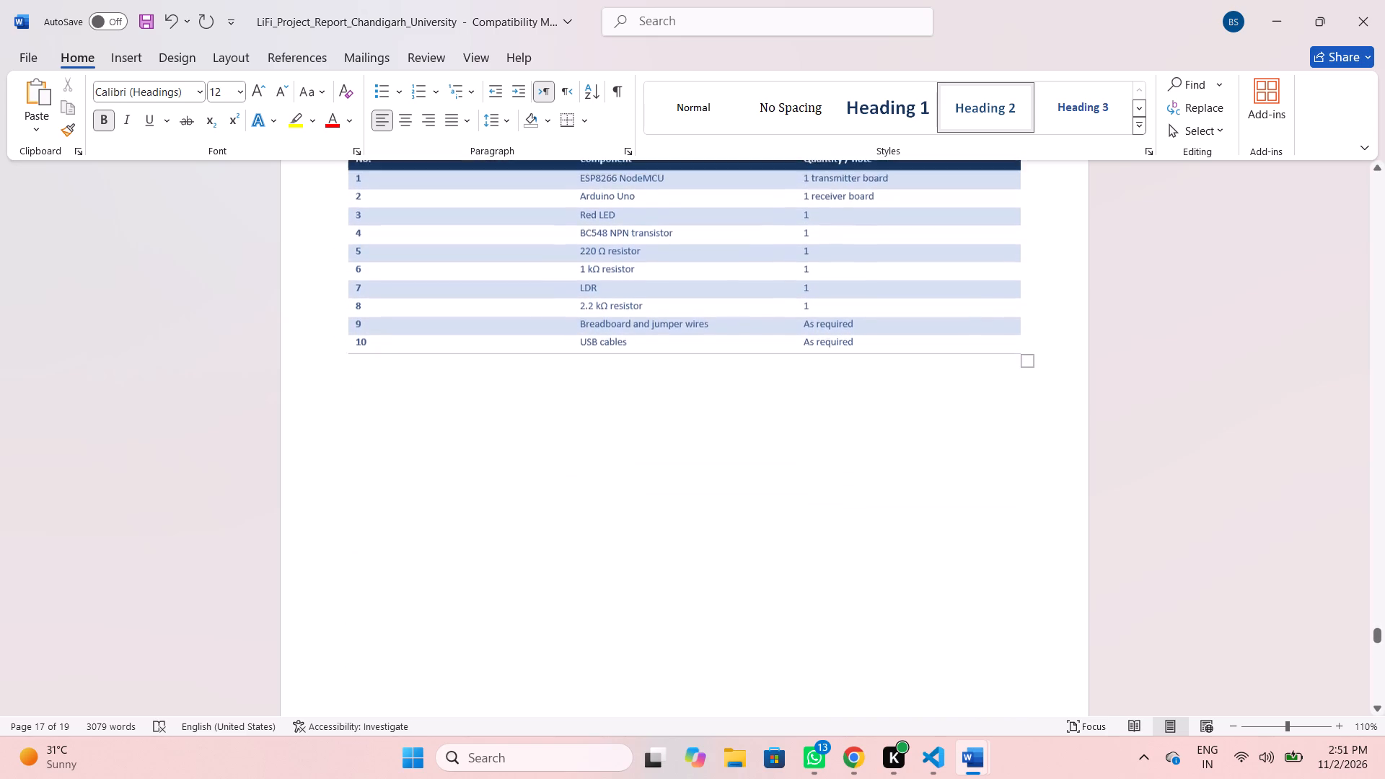
pyautogui.scroll(-1, 440, 450)
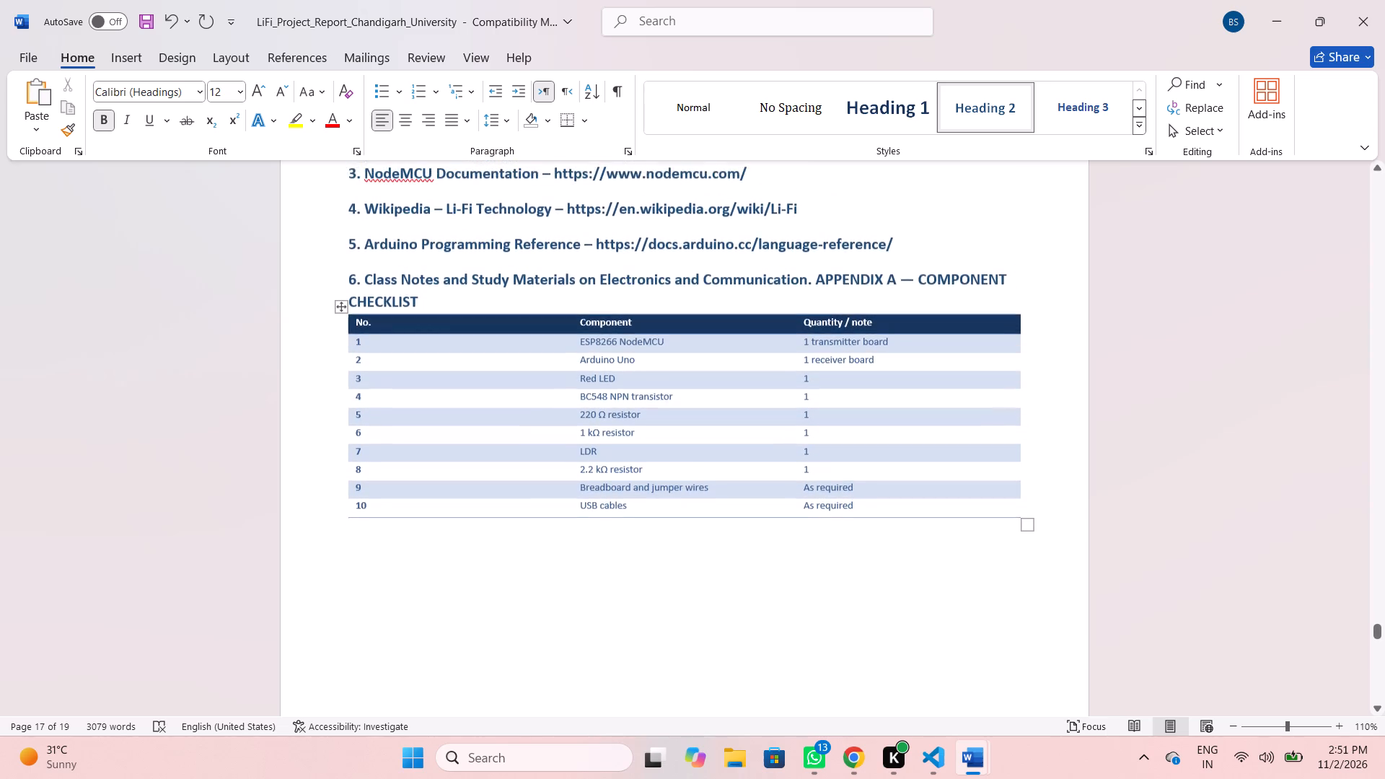
pyautogui.scroll(-1, 440, 450)
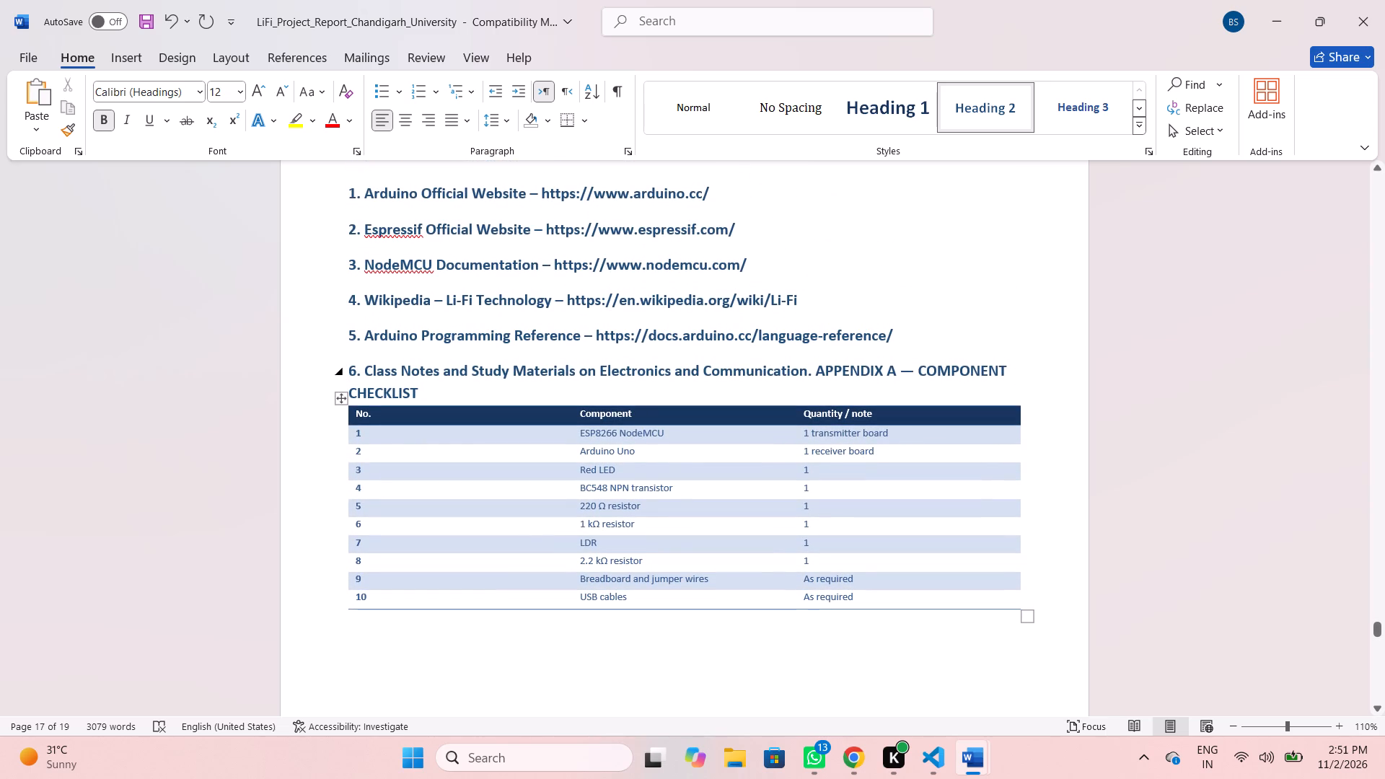
pyautogui.click(810, 377)
pyautogui.hotkey('shift', 'Return')
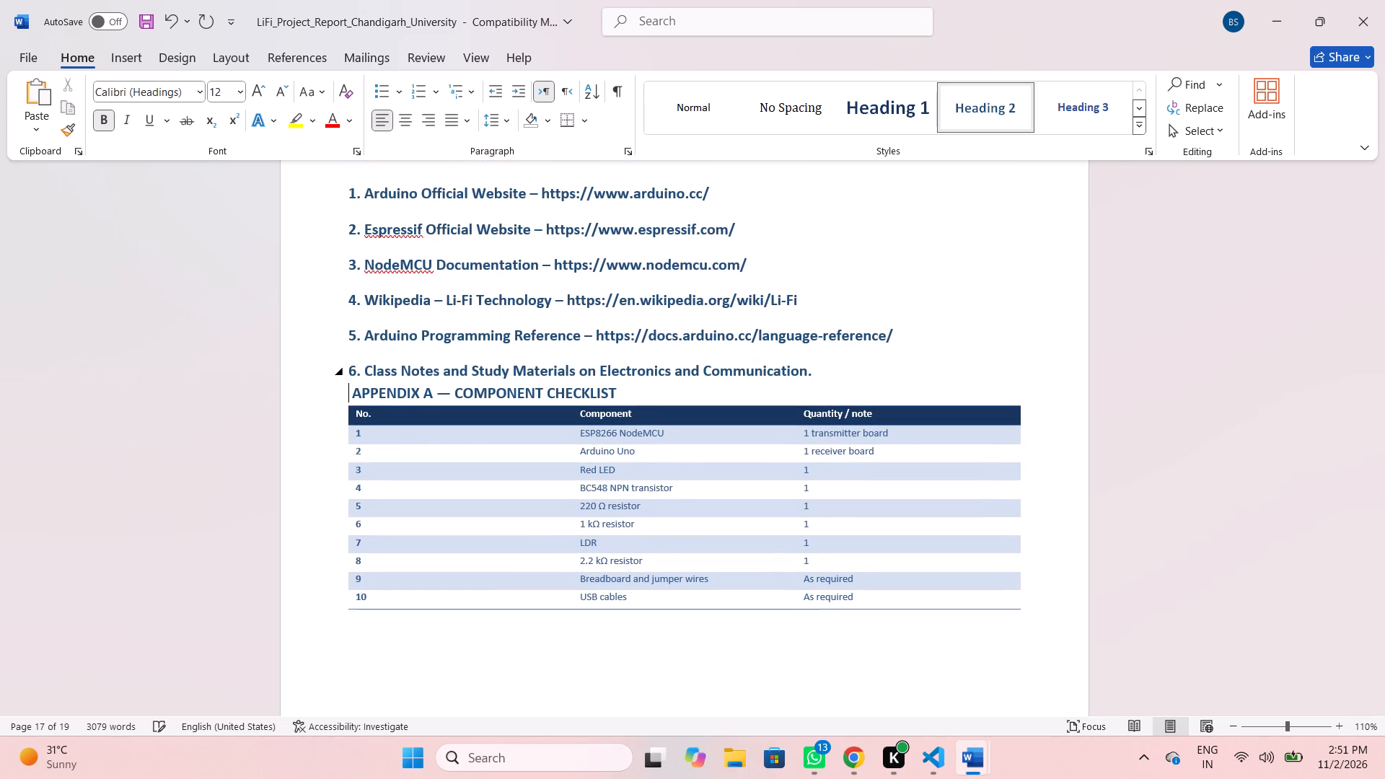
pyautogui.press('Return')
# Look through the remaining appendix pages to the end of the report and return to the cover page.
pyautogui.hscroll(3, 810, 377)
pyautogui.scroll(-1, 810, 377)
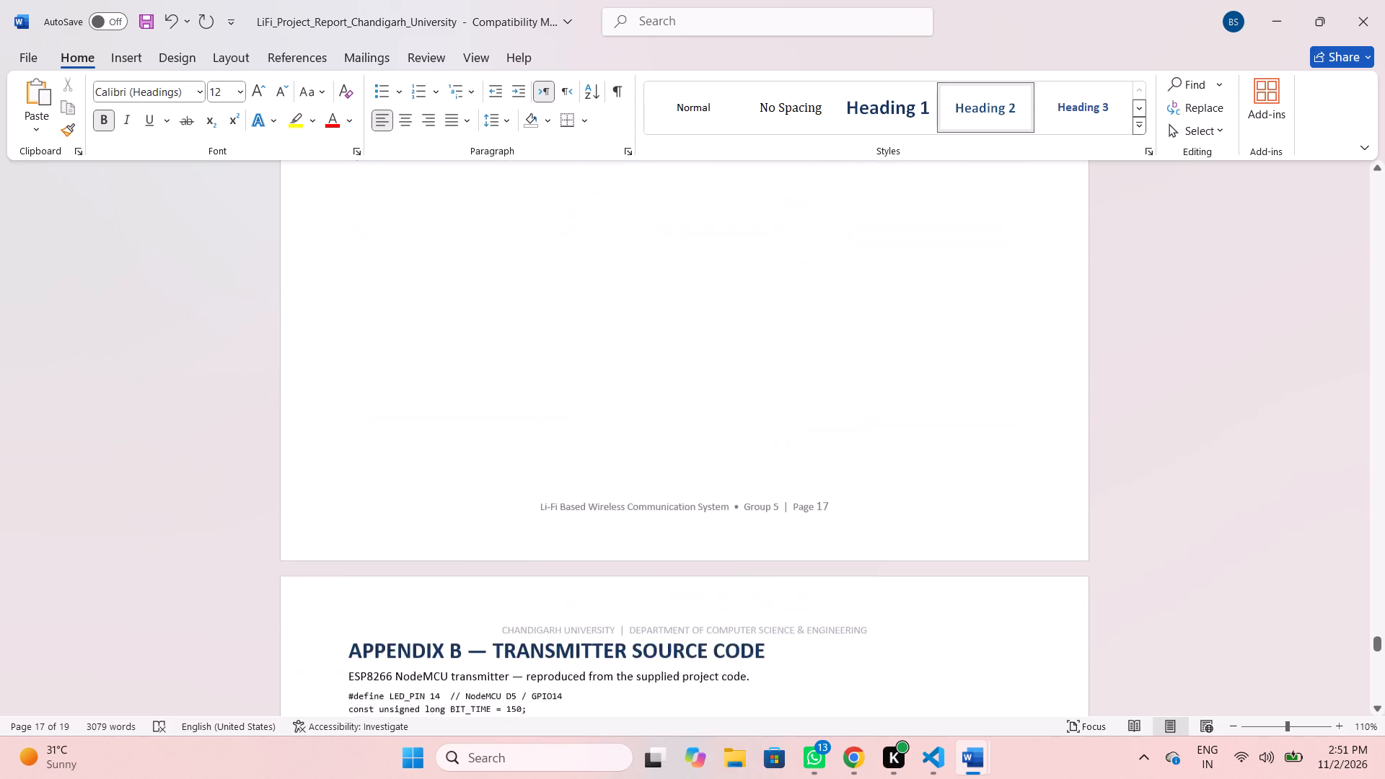
pyautogui.scroll(-13, 810, 377)
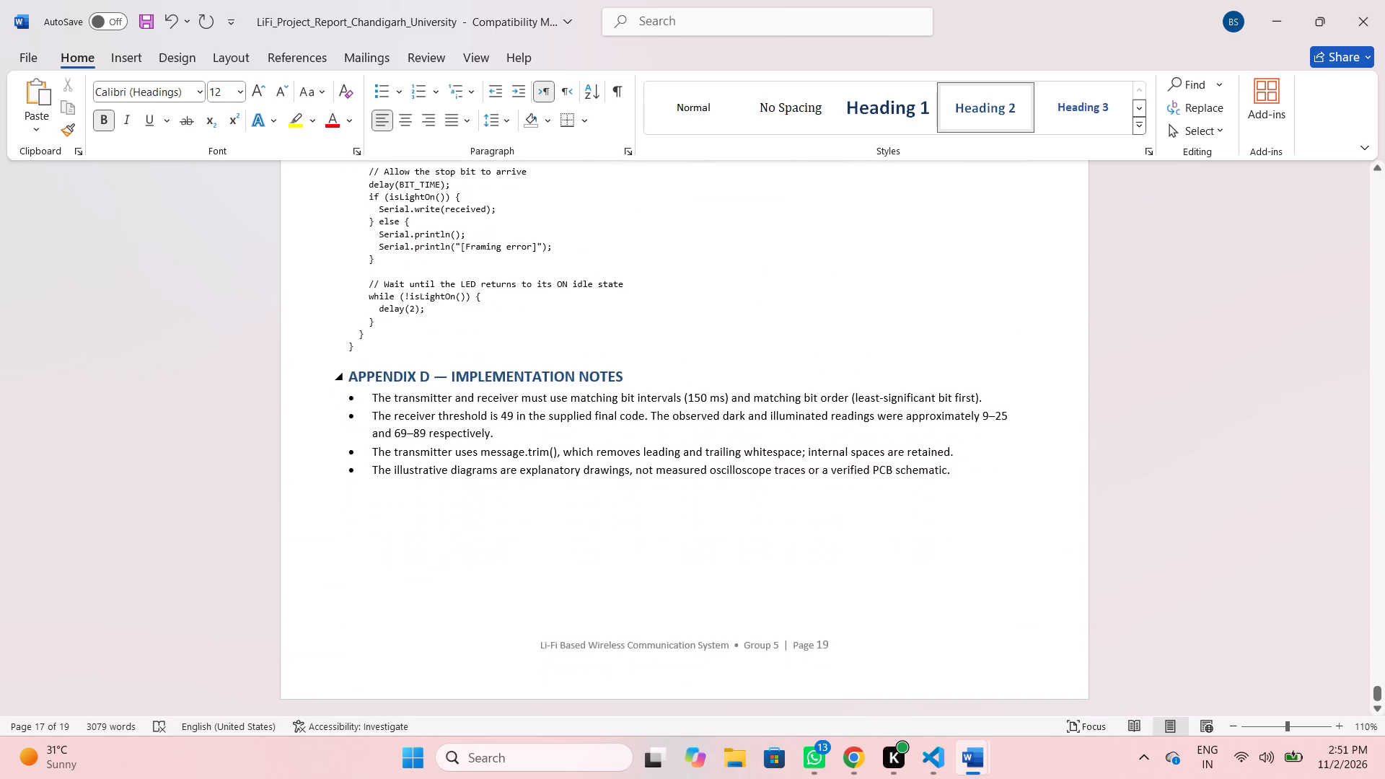
pyautogui.scroll(-14, 810, 377)
pyautogui.scroll(12, 830, 434)
pyautogui.scroll(15, 830, 434)
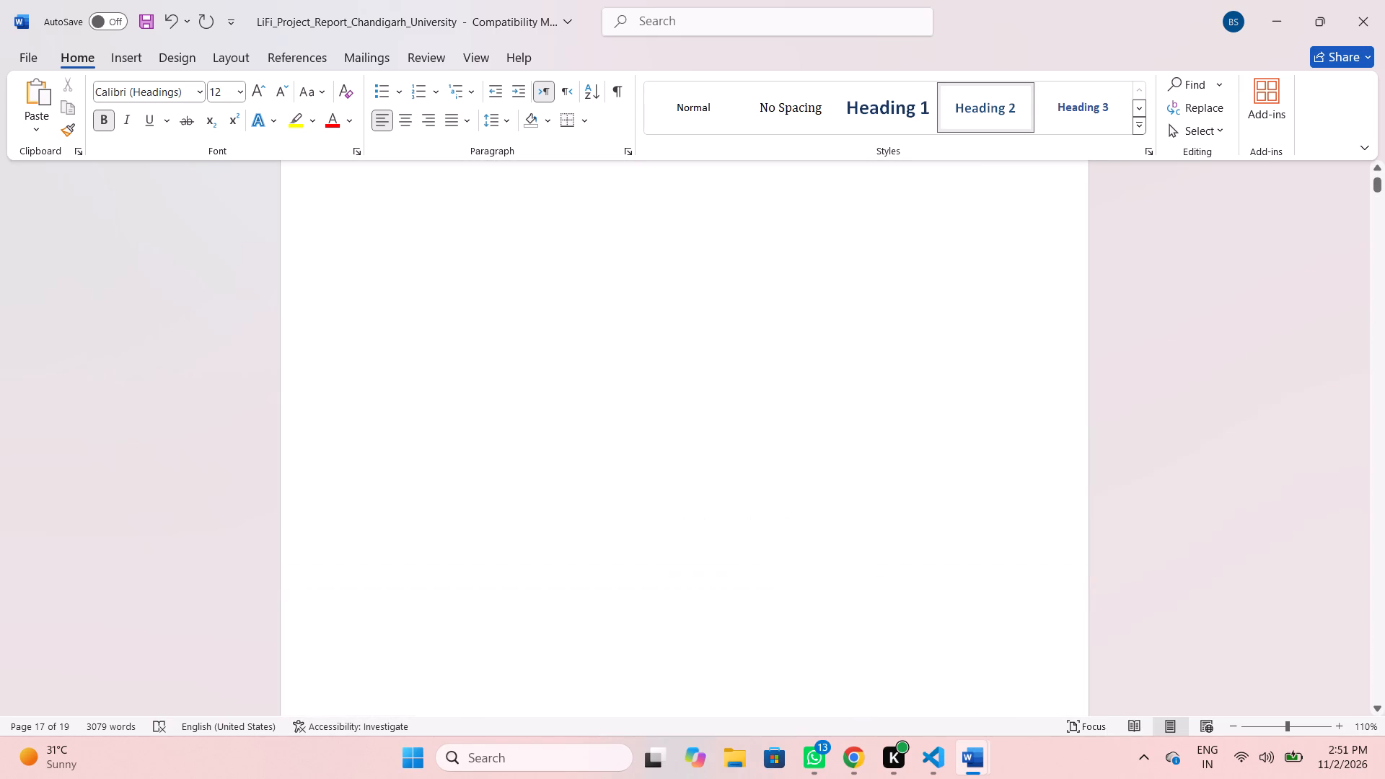
pyautogui.scroll(4, 830, 434)
# Save the edited LiFi_Project_Report document.
pyautogui.click(830, 434)
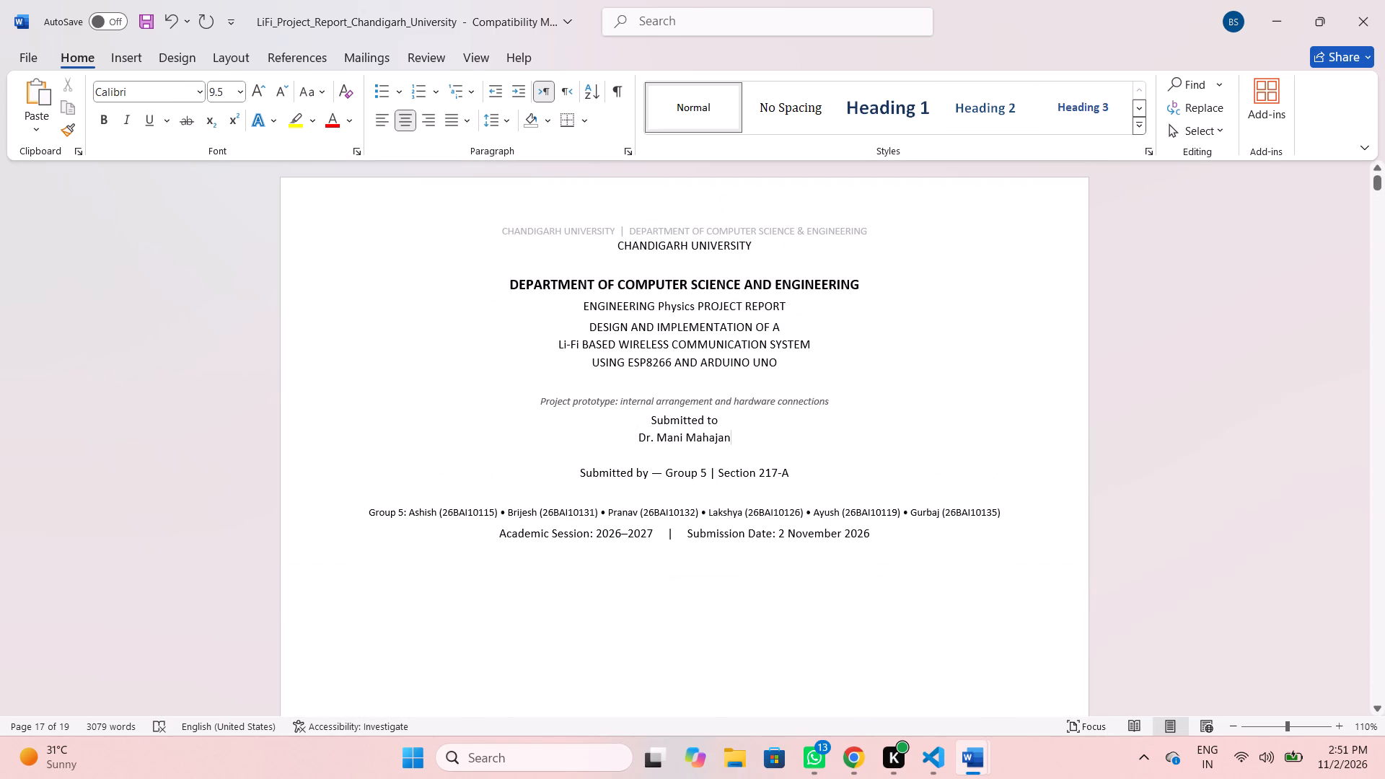
pyautogui.hotkey('ctrl', 's')
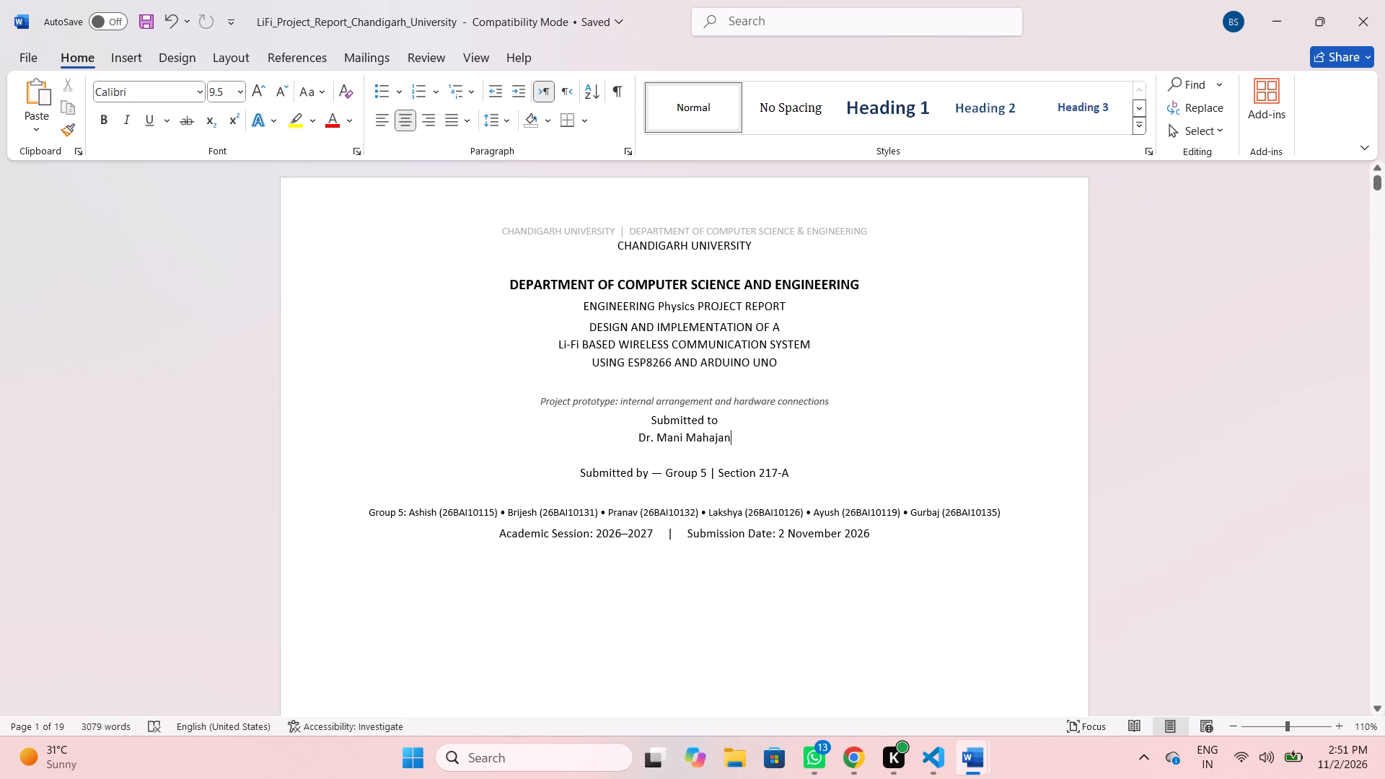
pyautogui.click(710, 589)
pyautogui.hotkey('ctrl', 's')
pyautogui.click(27, 61)
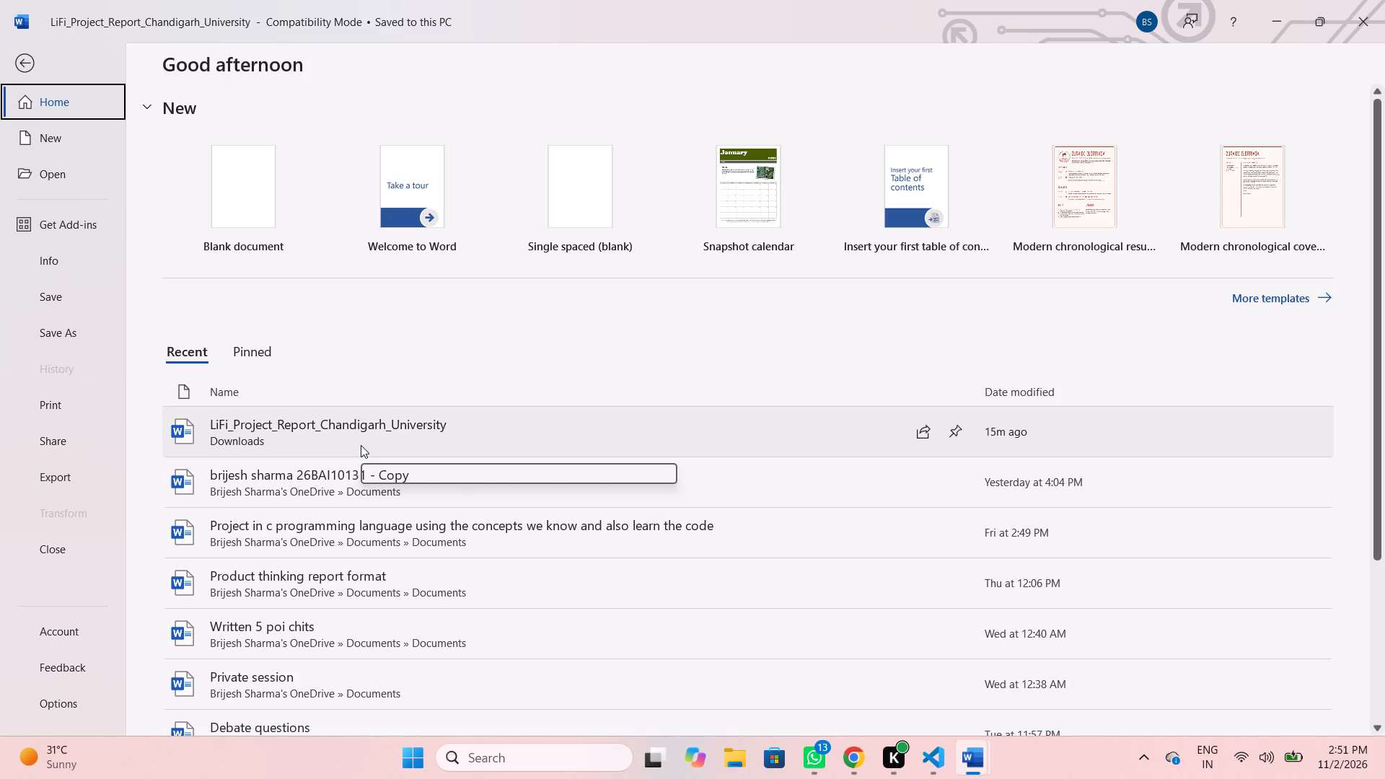
# Switch to Chrome, search for "i love pdf" in a new tab and open the iLovePDF website.
pyautogui.click(851, 747)
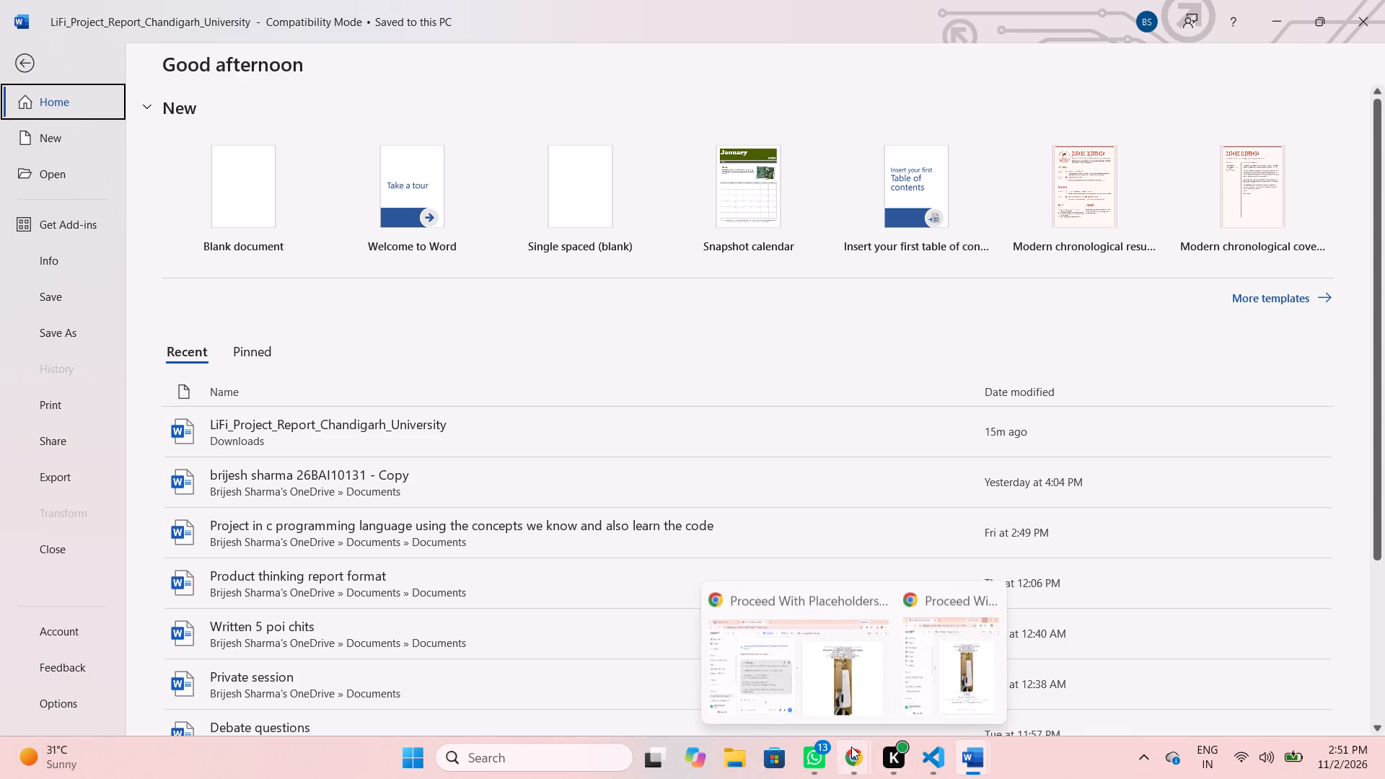
pyautogui.click(865, 666)
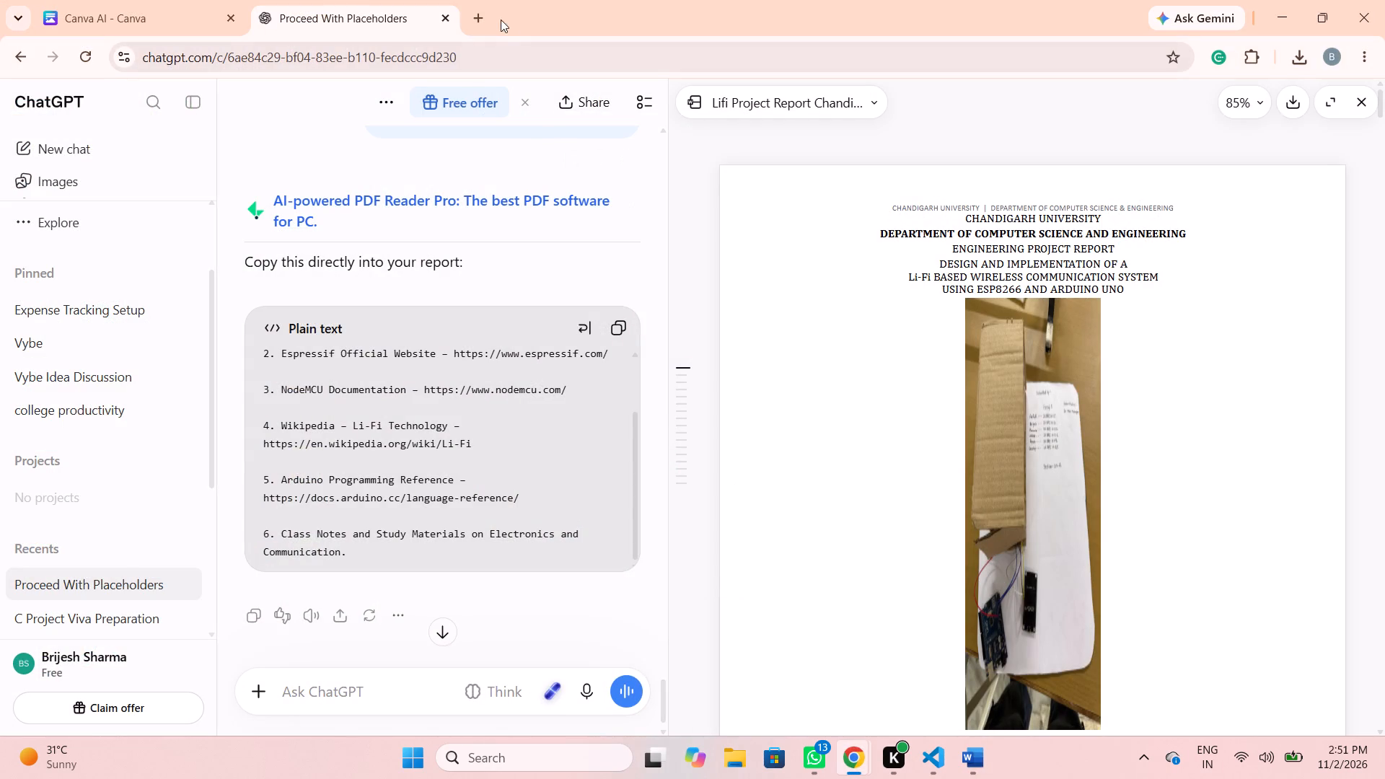
pyautogui.click(470, 13)
pyautogui.click(542, 356)
pyautogui.write('i love pdf')
pyautogui.press('Return')
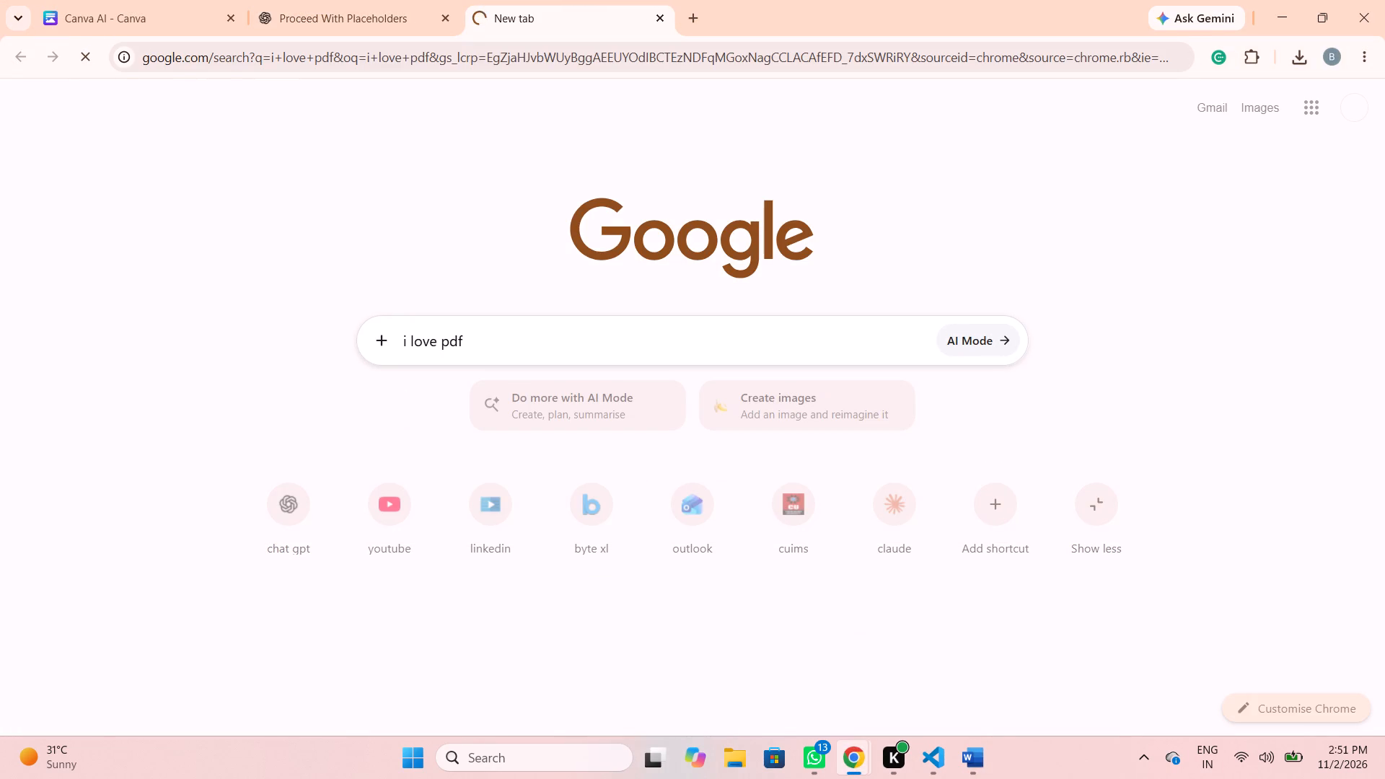
pyautogui.click(354, 289)
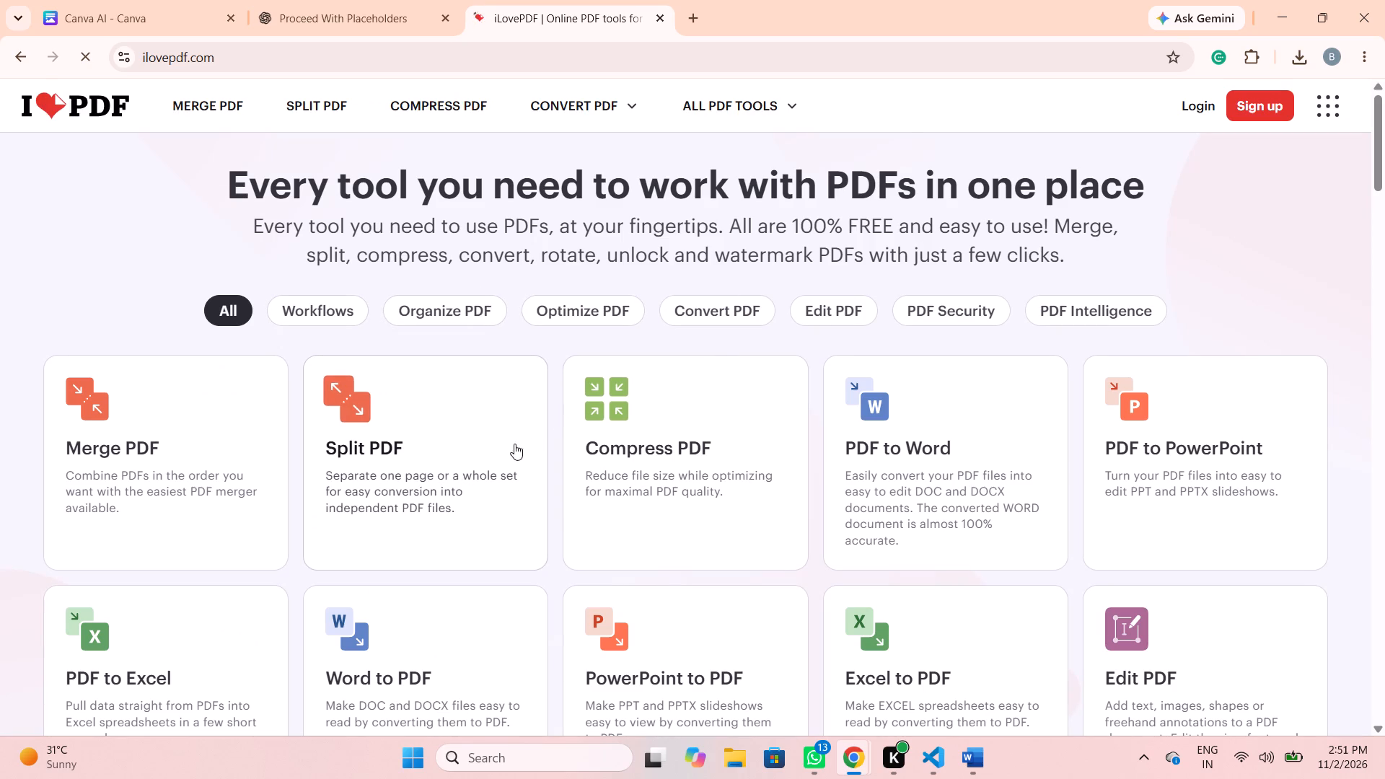
# Open the Word to PDF conversion tool on iLovePDF.
pyautogui.scroll(-1, 225, 467)
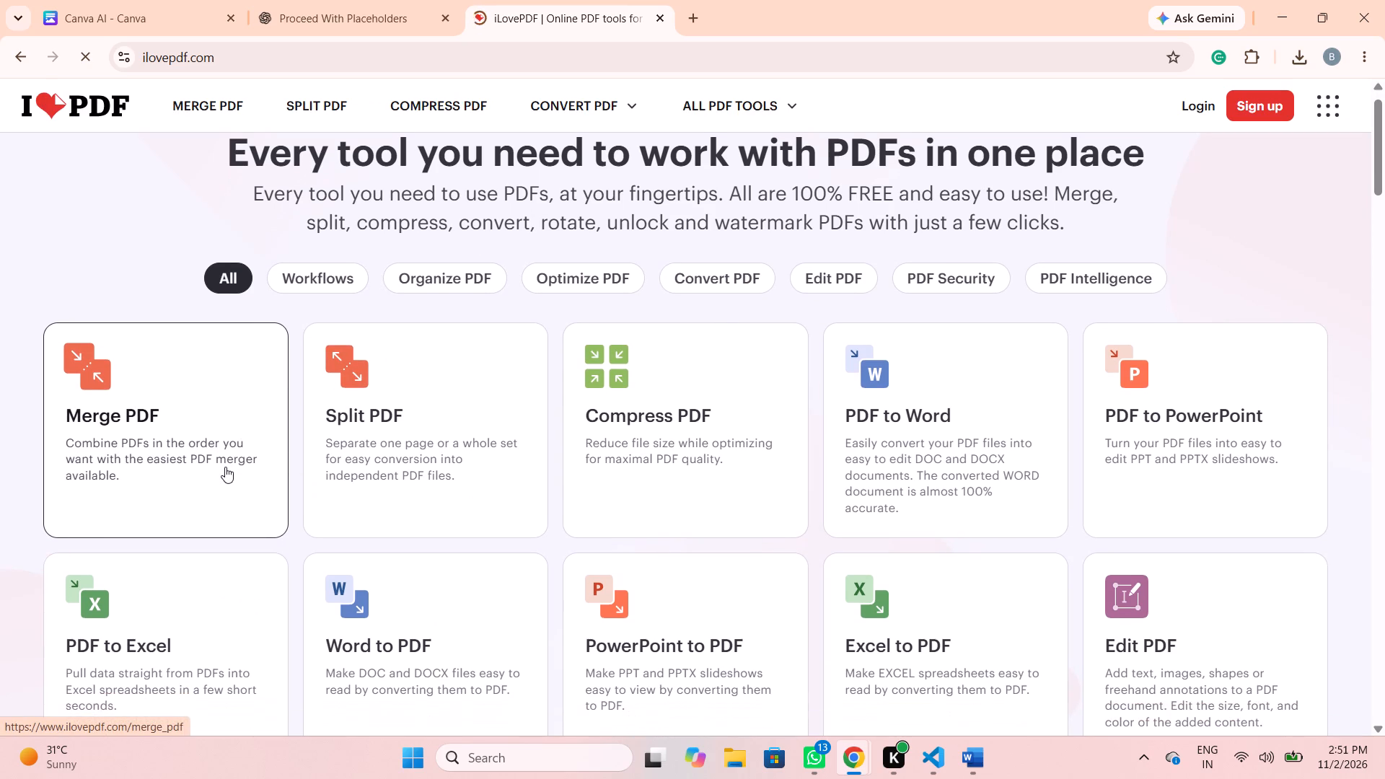
pyautogui.scroll(-1, 225, 467)
pyautogui.click(336, 607)
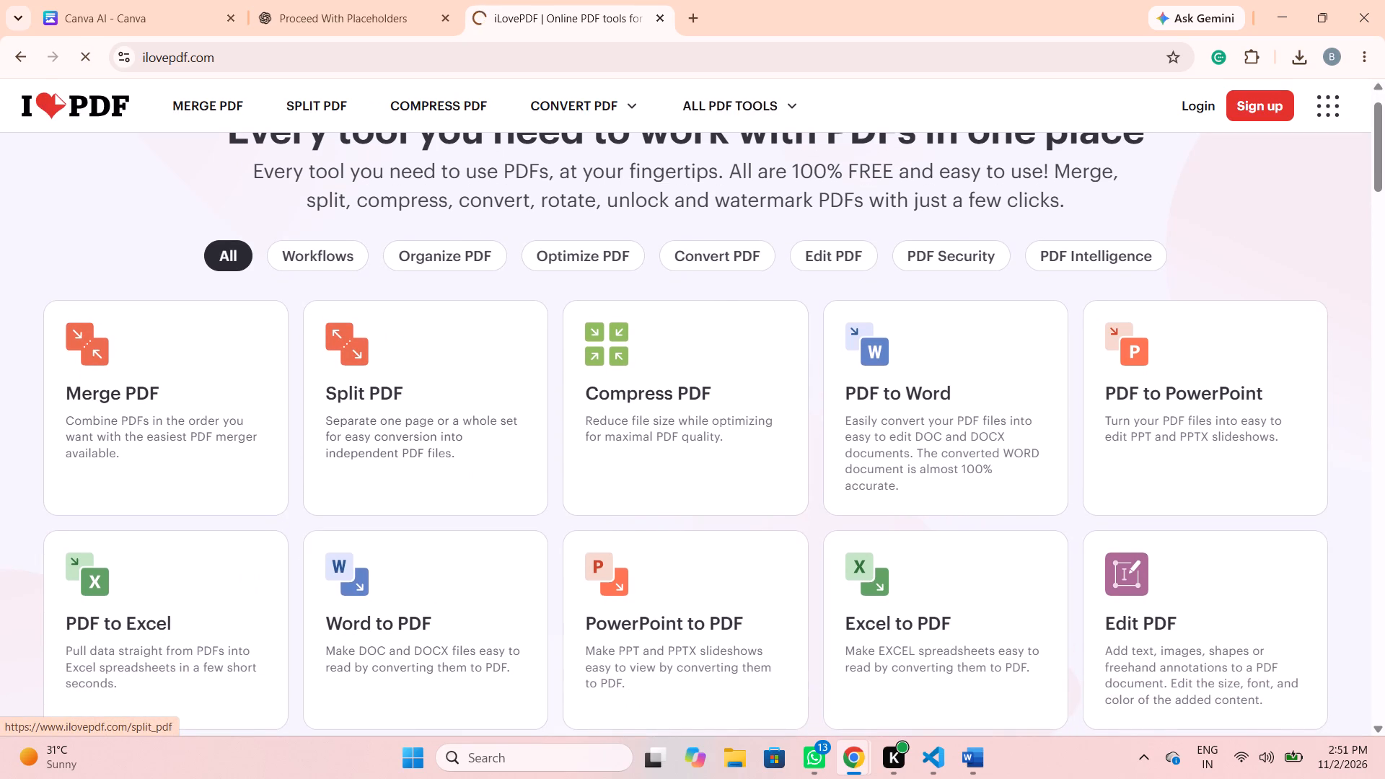
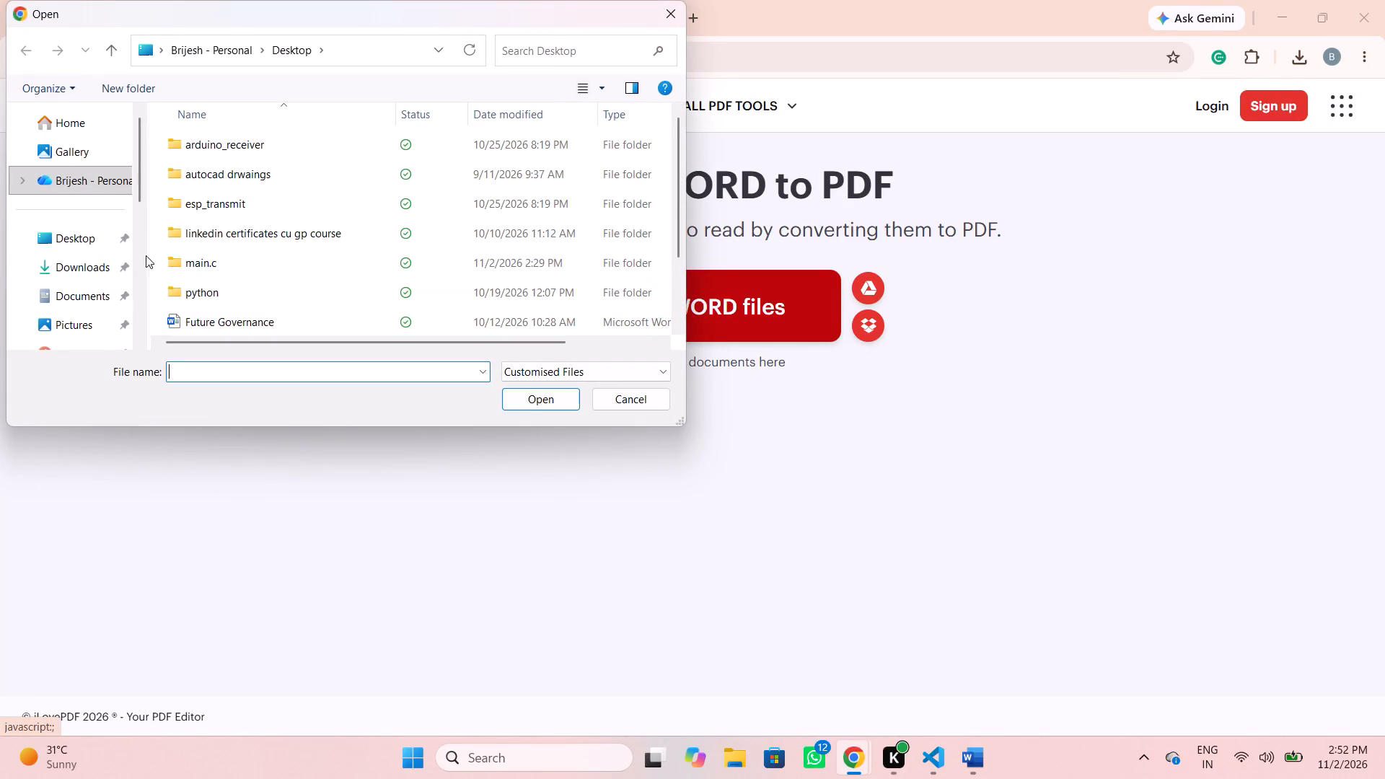
# Upload the LiFi_Project_Report_Chandigarh_University document from the Downloads folder and start its conversion to PDF.
pyautogui.click(96, 265)
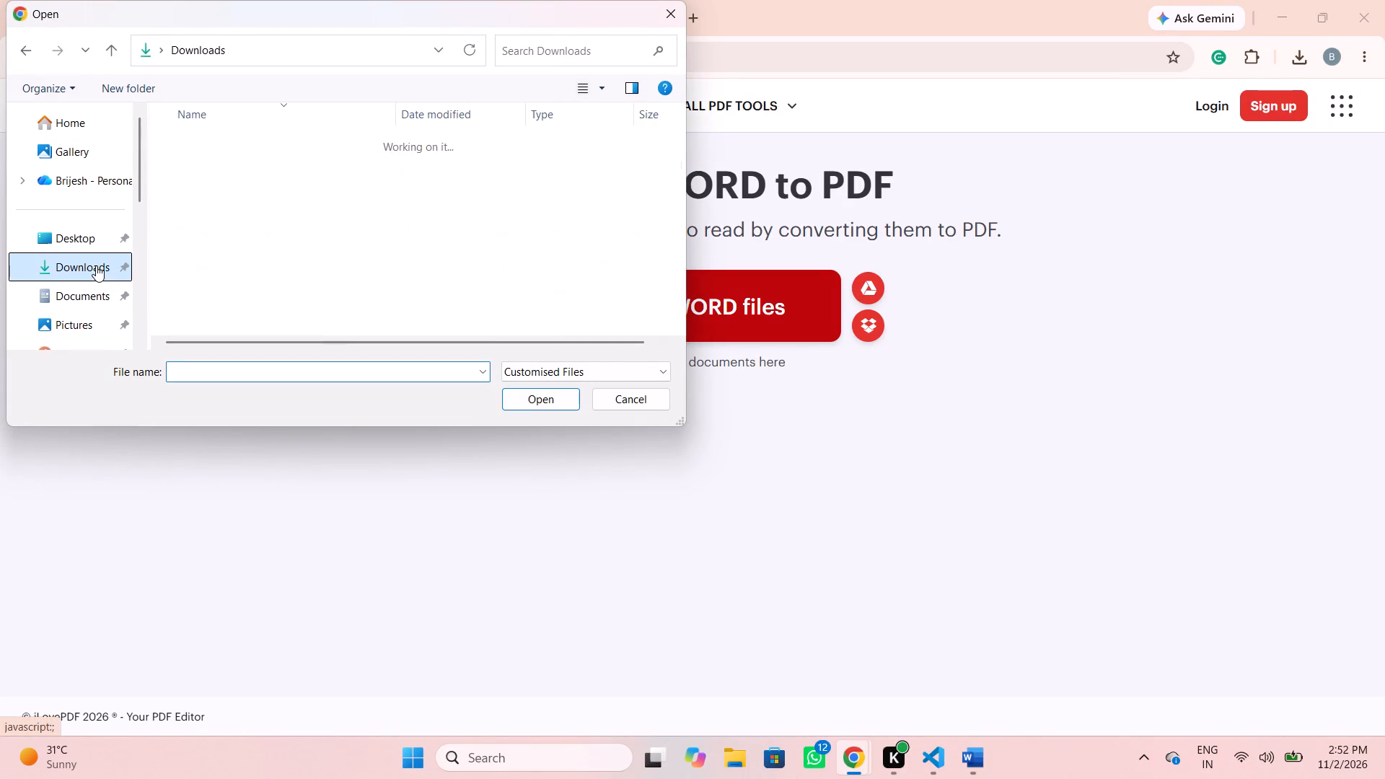
pyautogui.click(257, 164)
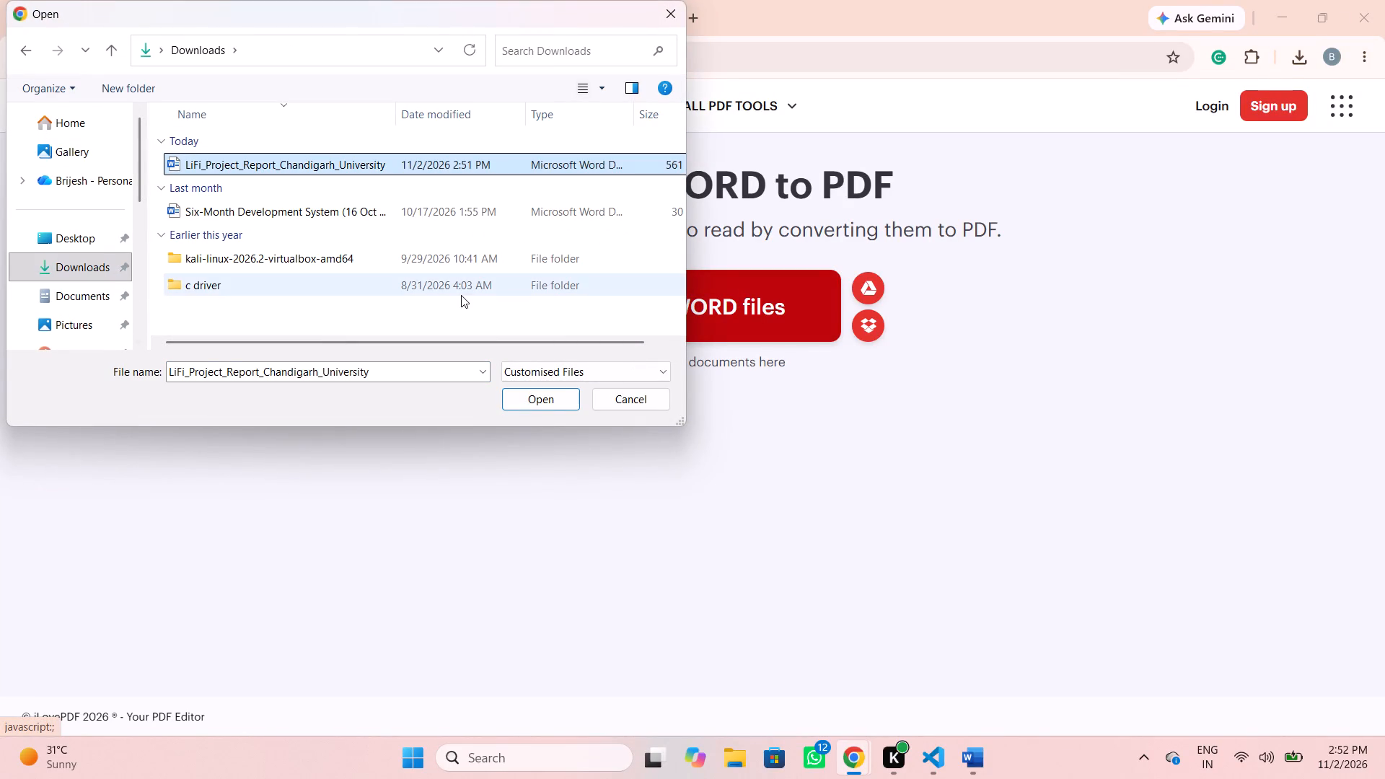
pyautogui.click(542, 406)
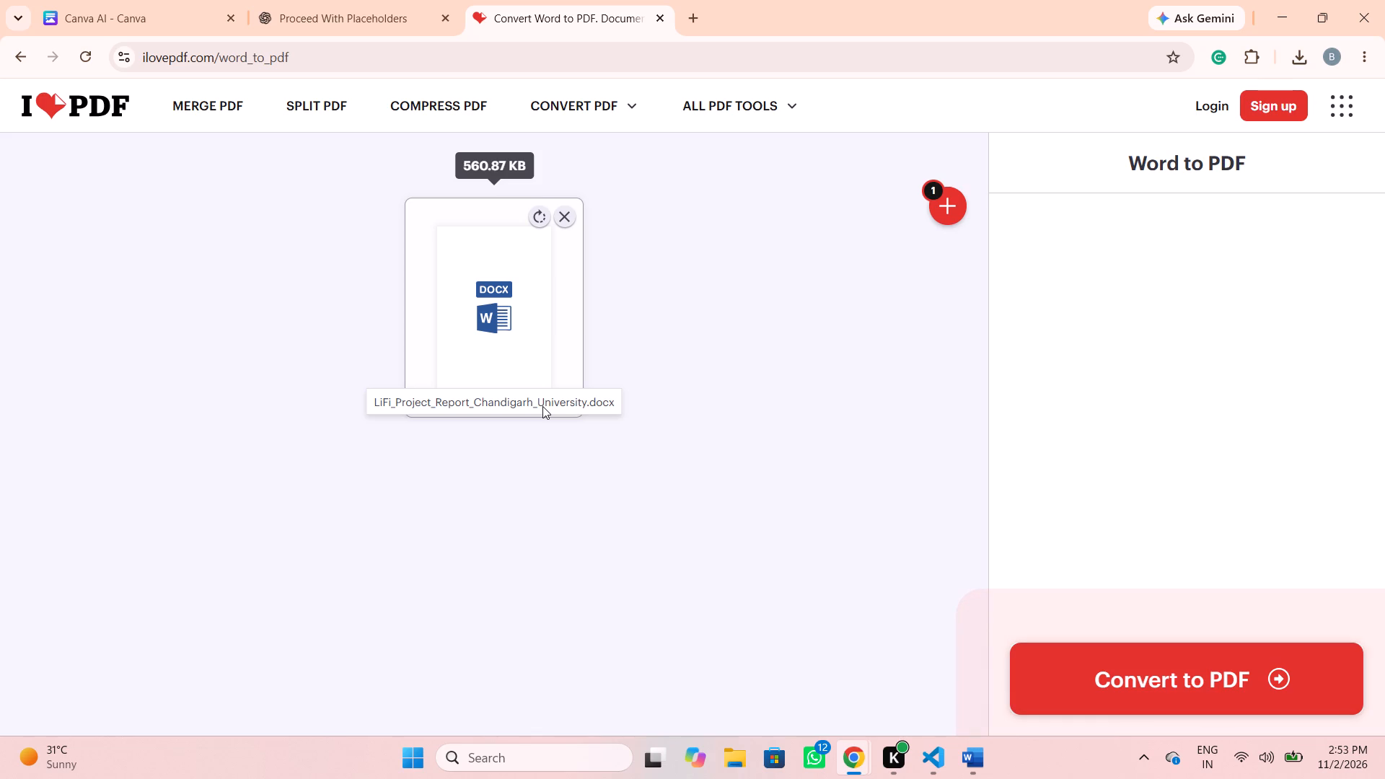
pyautogui.click(1154, 661)
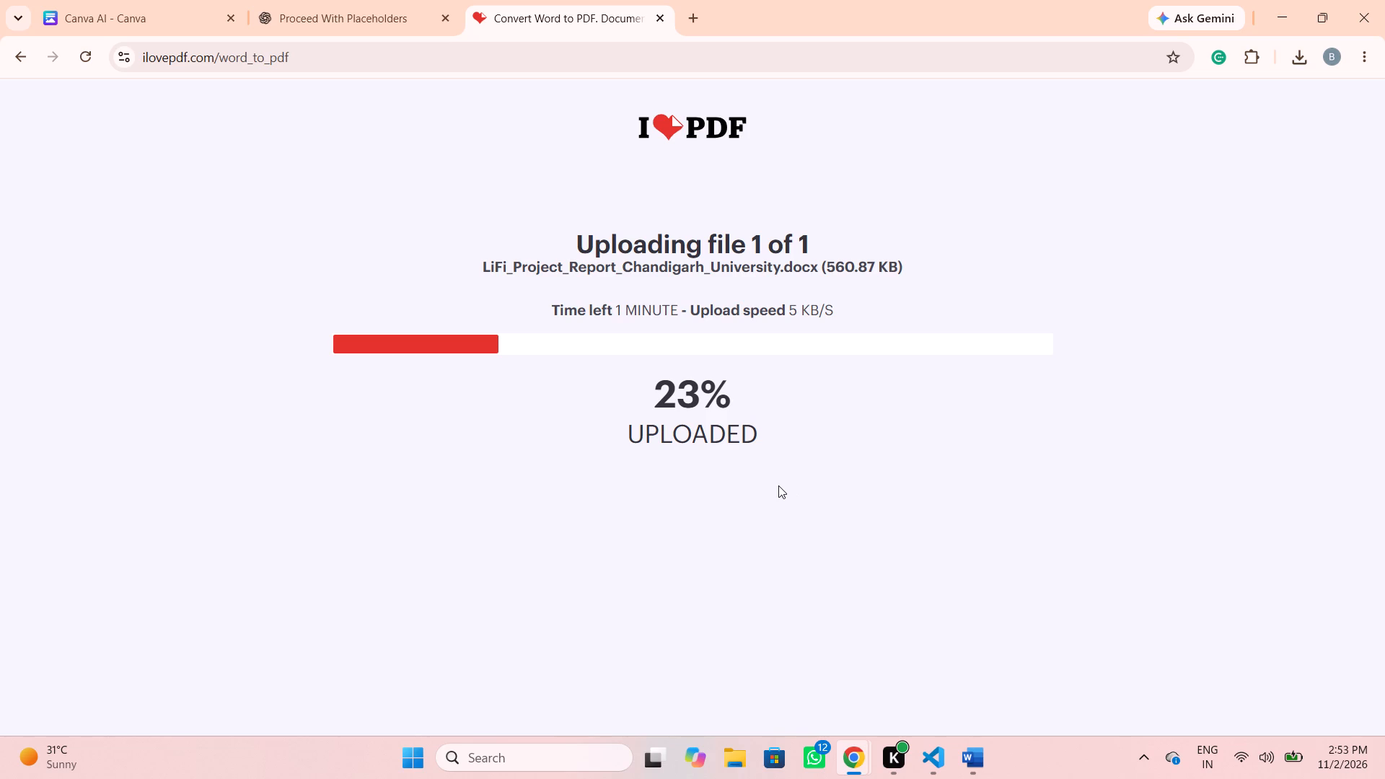
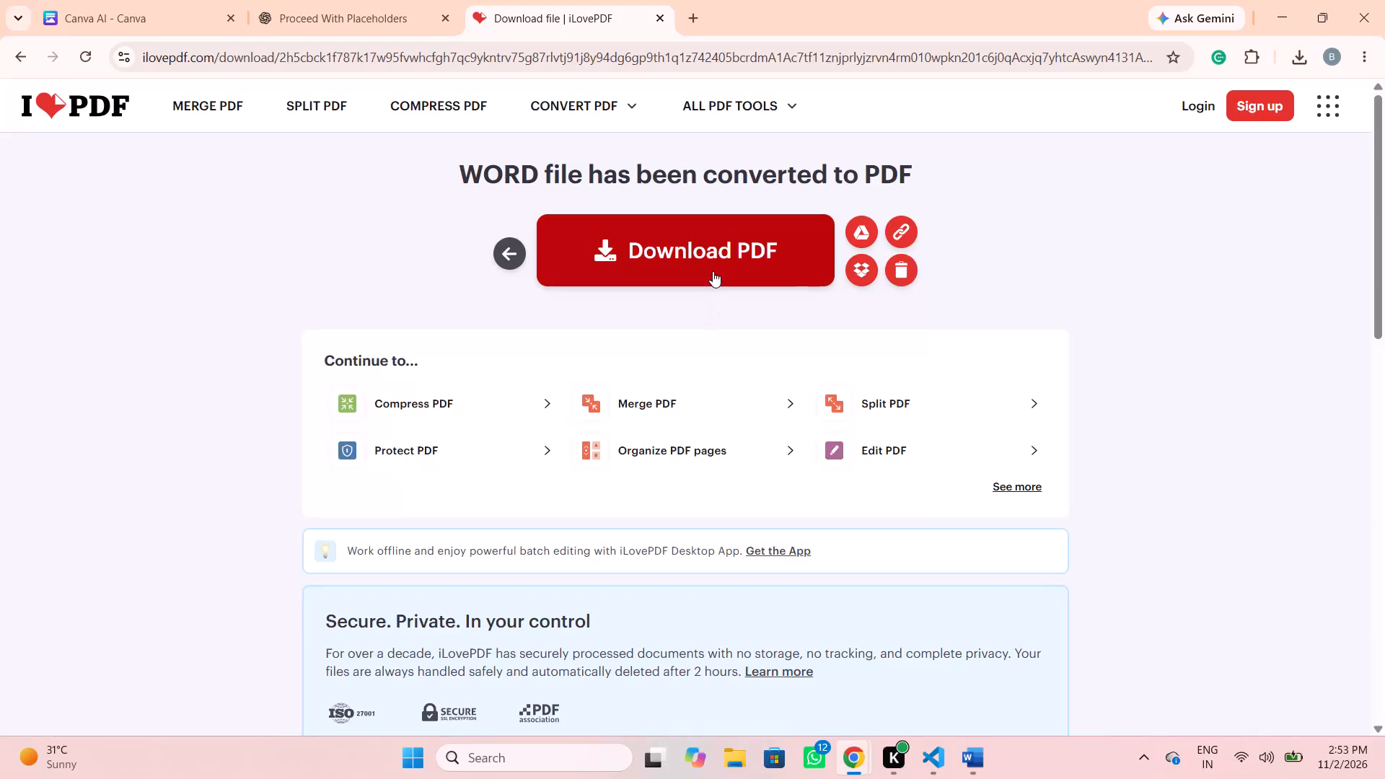
# Download the converted LiFi_Project_Report_Chandigarh_University PDF and open the downloaded file for viewing.
pyautogui.click(713, 271)
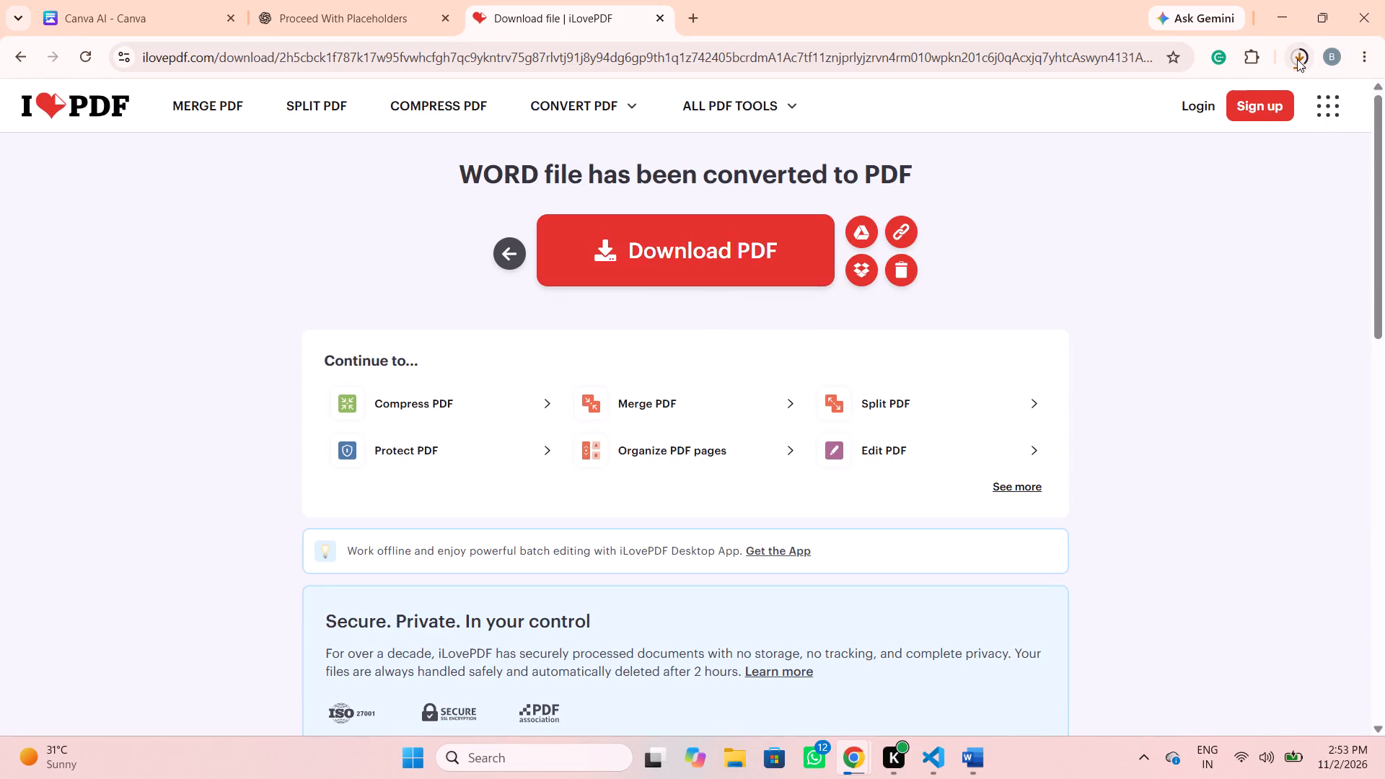
pyautogui.click(1220, 105)
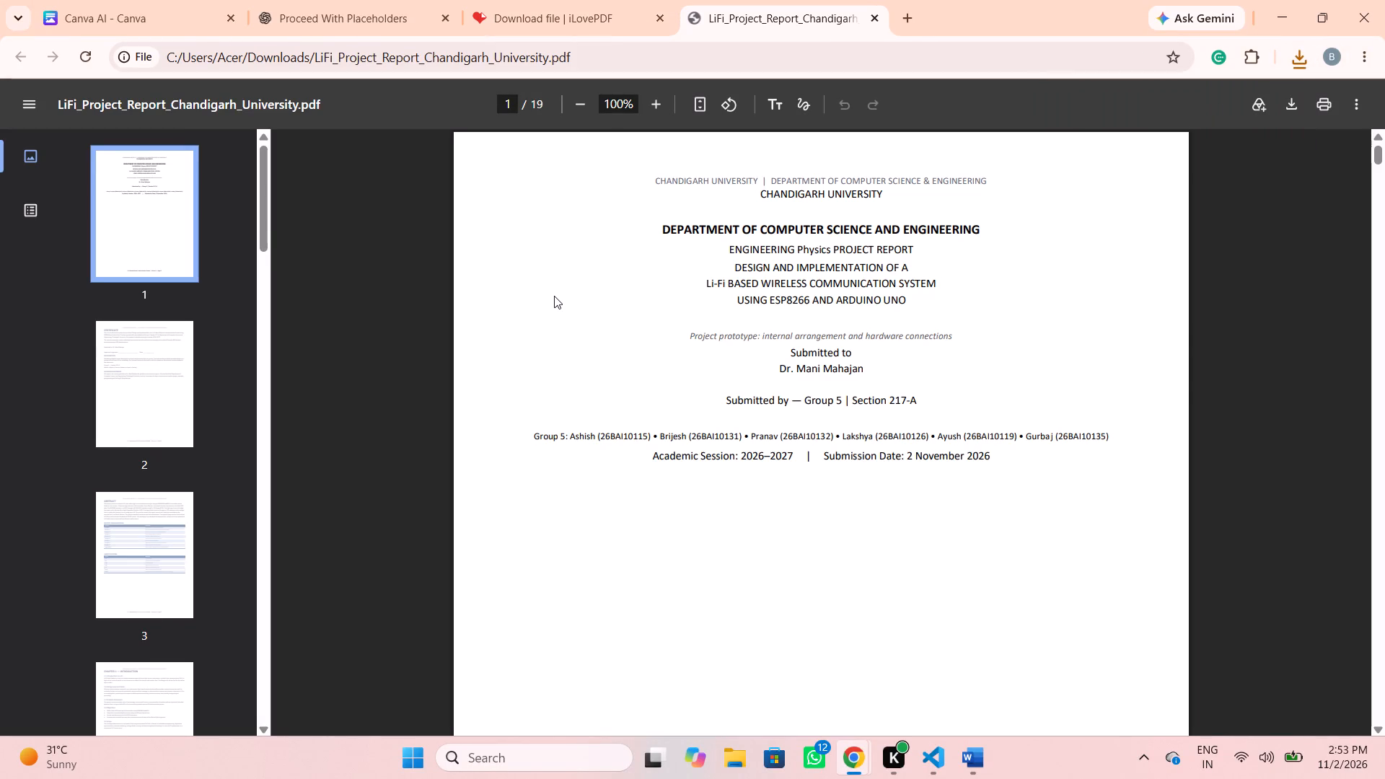
# Review the converted report's pages from the cover through Chapter 3, examining their text, tables and page layout.
pyautogui.scroll(-7, 554, 296)
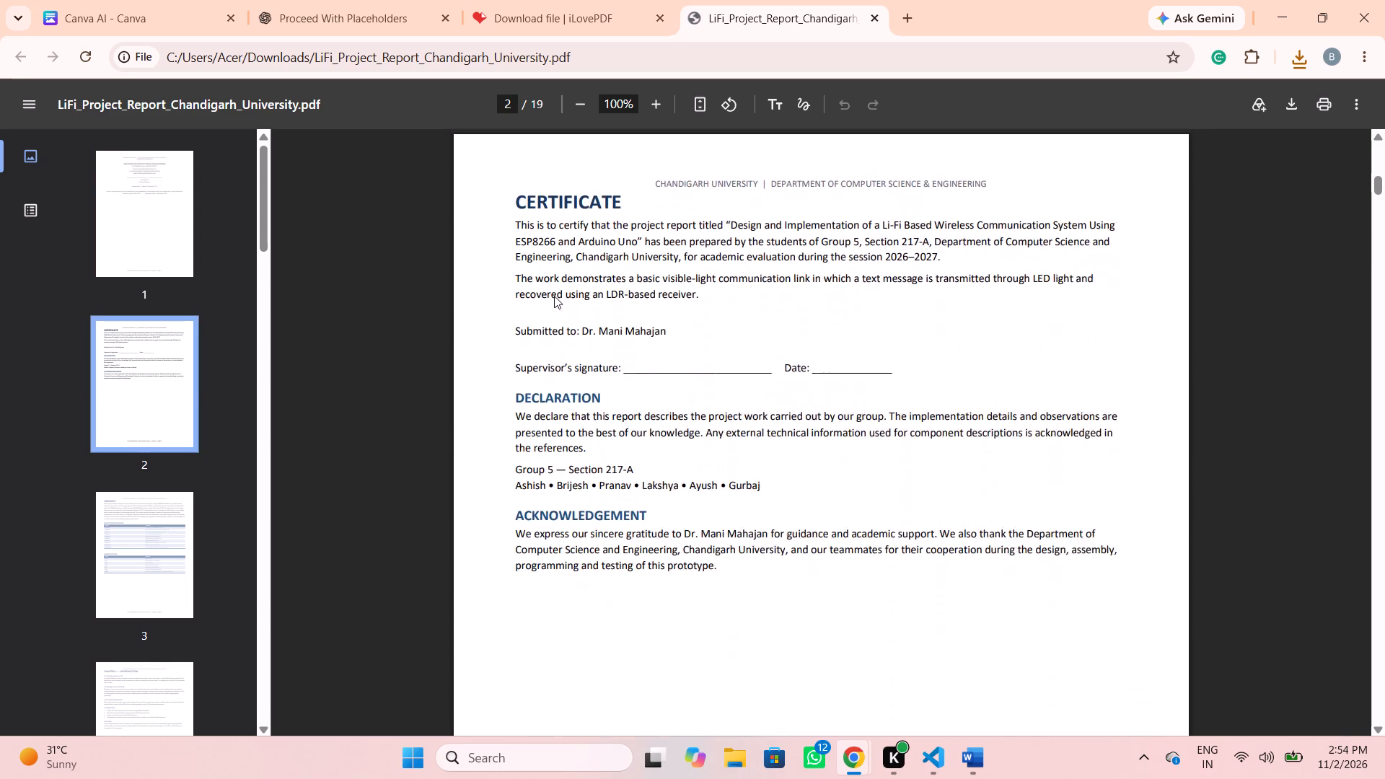
pyautogui.scroll(-4, 554, 296)
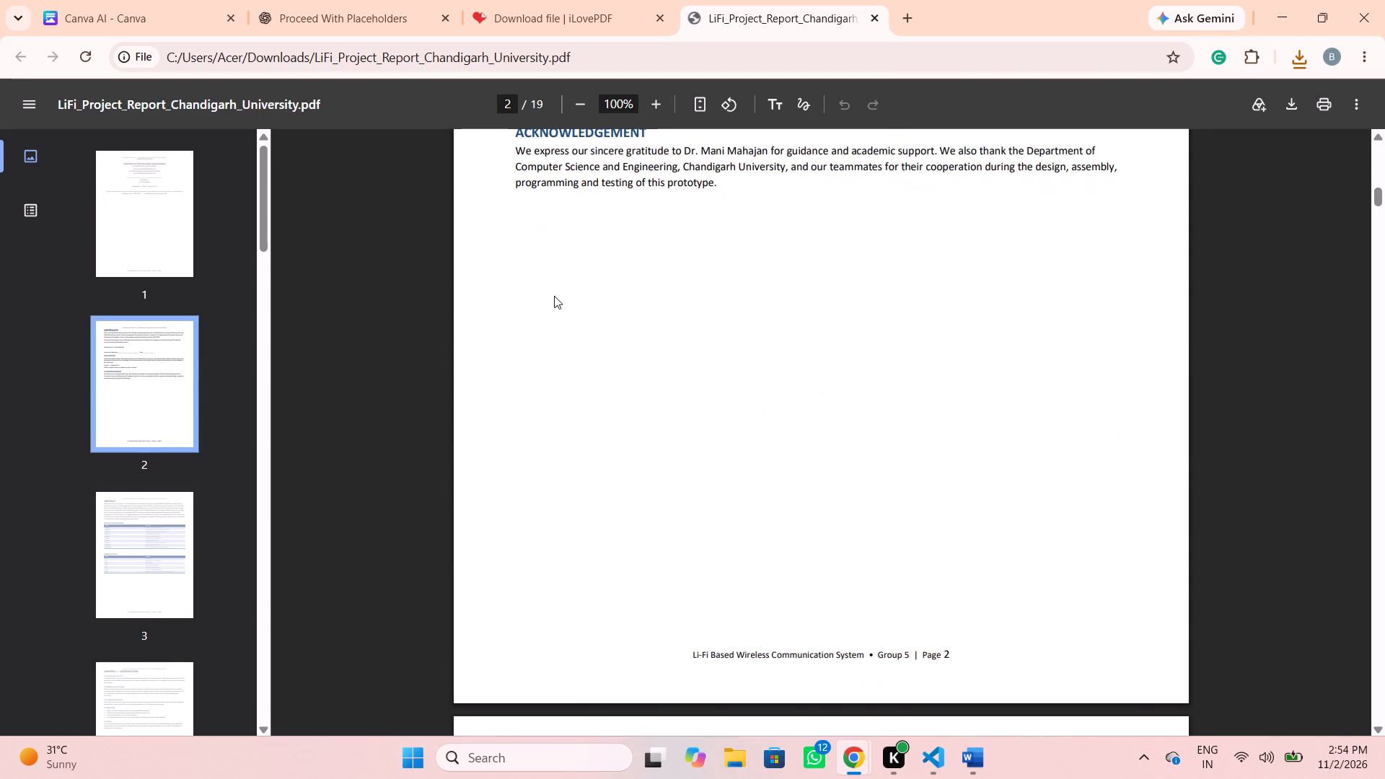
pyautogui.scroll(-2, 554, 296)
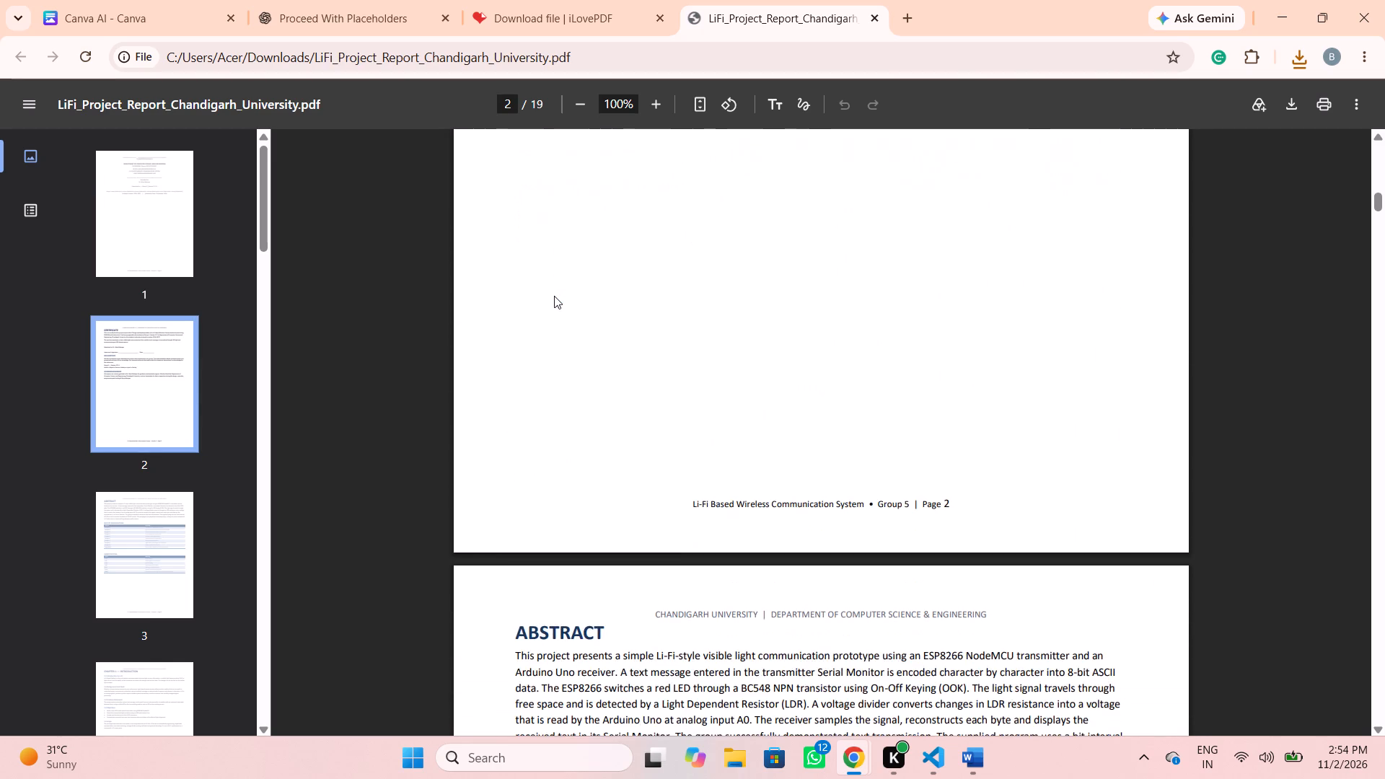
pyautogui.scroll(-3, 554, 296)
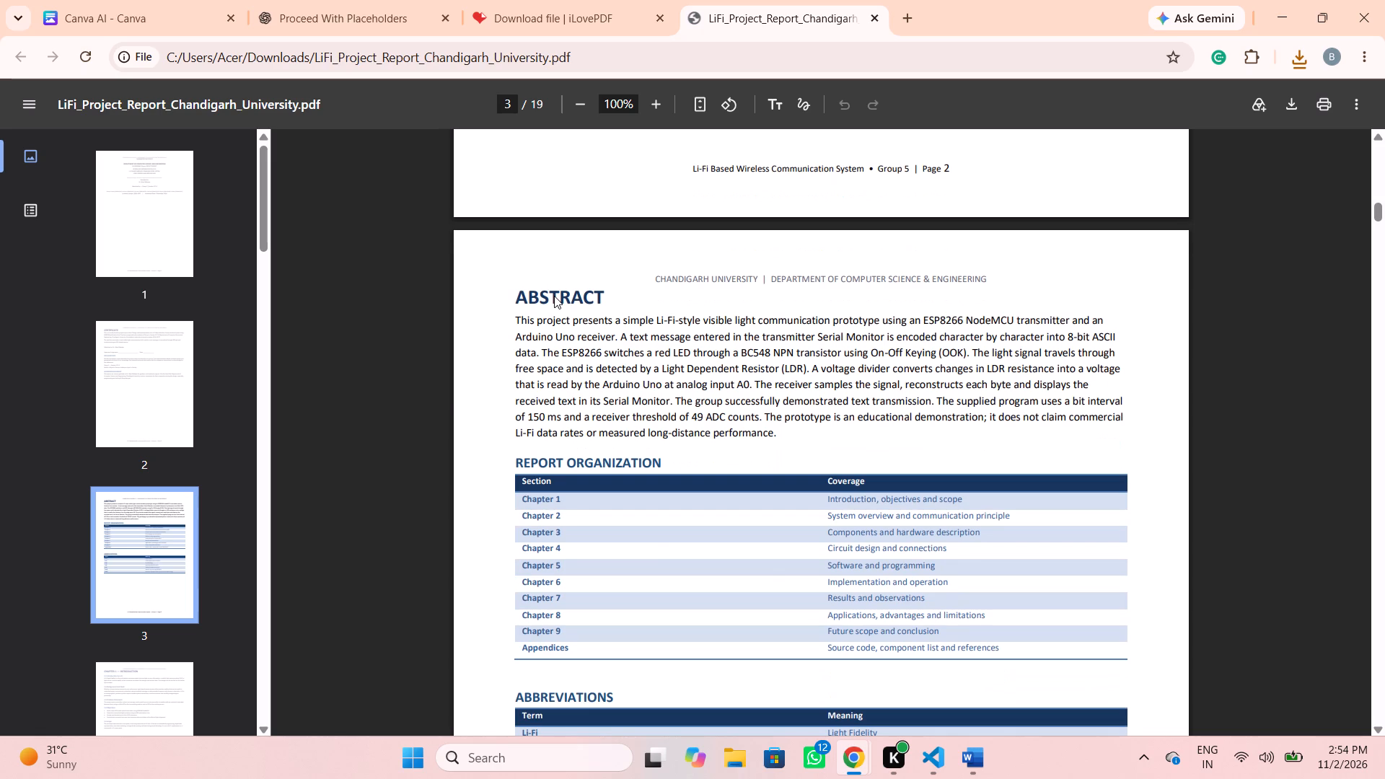
pyautogui.scroll(-5, 554, 296)
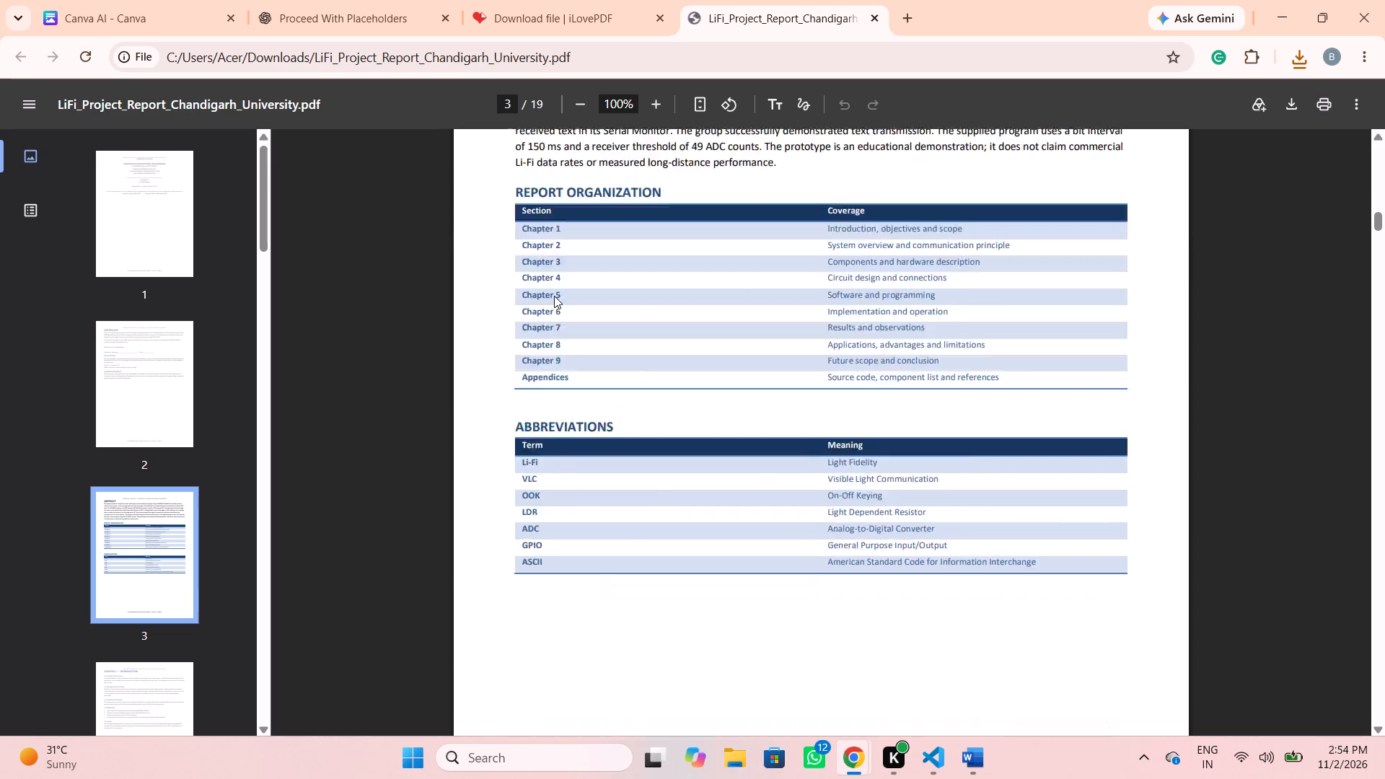
pyautogui.scroll(-10, 554, 296)
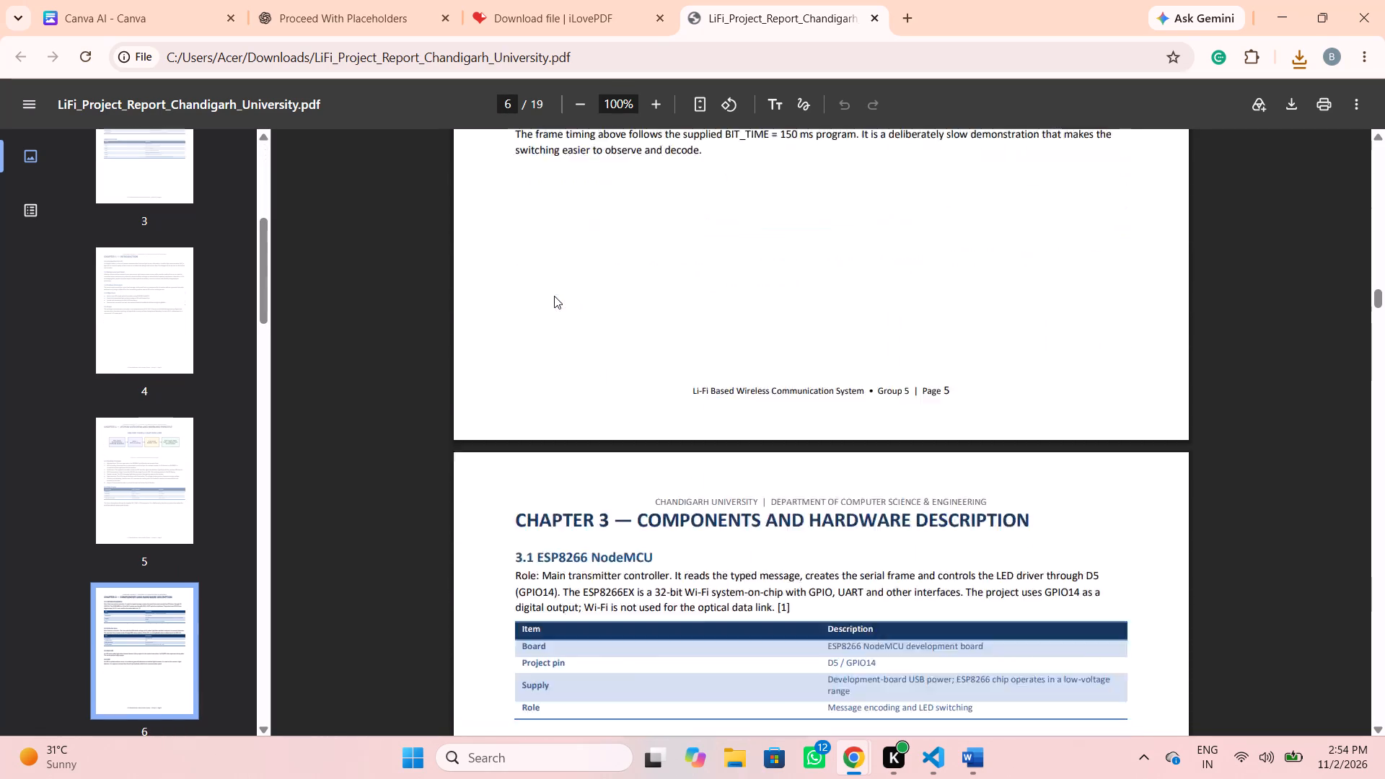
pyautogui.scroll(-4, 554, 296)
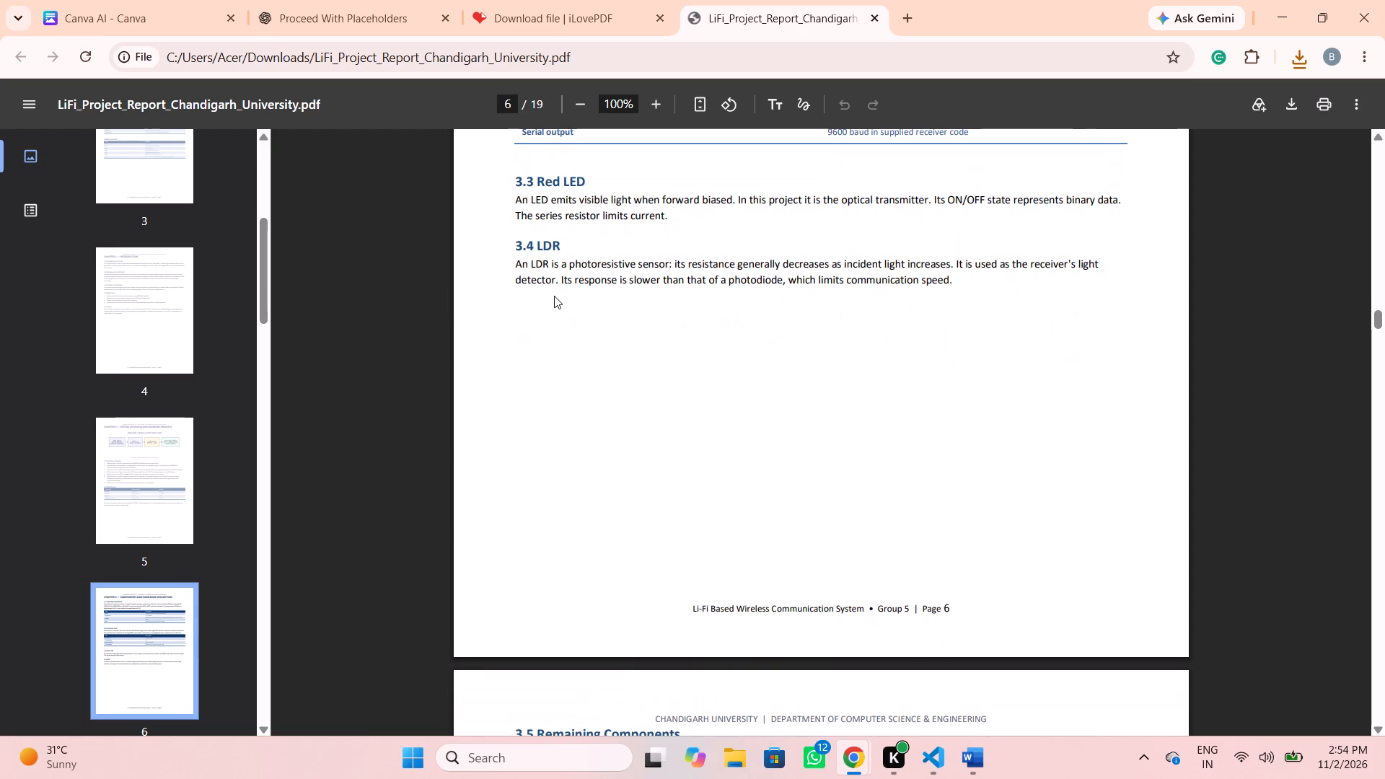
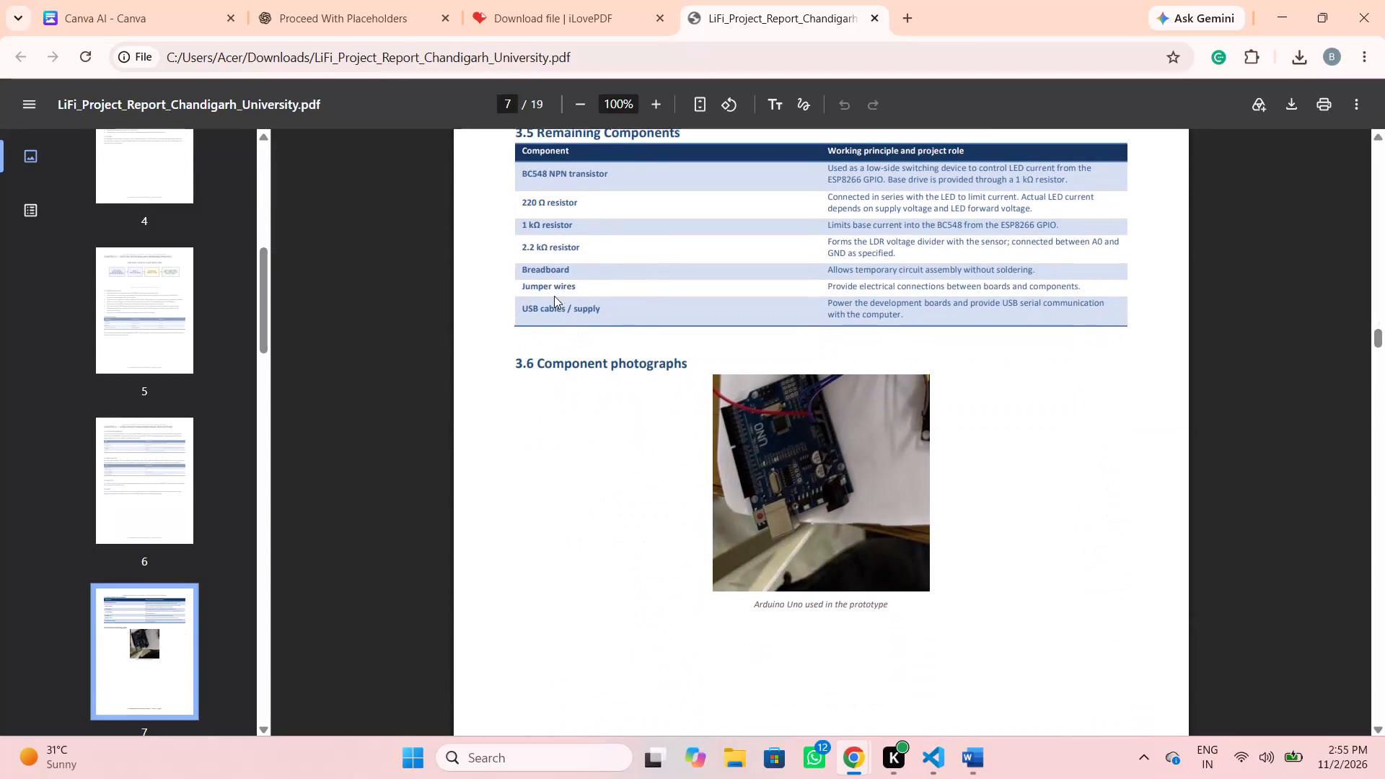
# Review the rest of the converted report from the component photographs in Chapter 3 through the receiver source code in Appendix C.
pyautogui.scroll(-10, 554, 296)
pyautogui.scroll(-11, 554, 296)
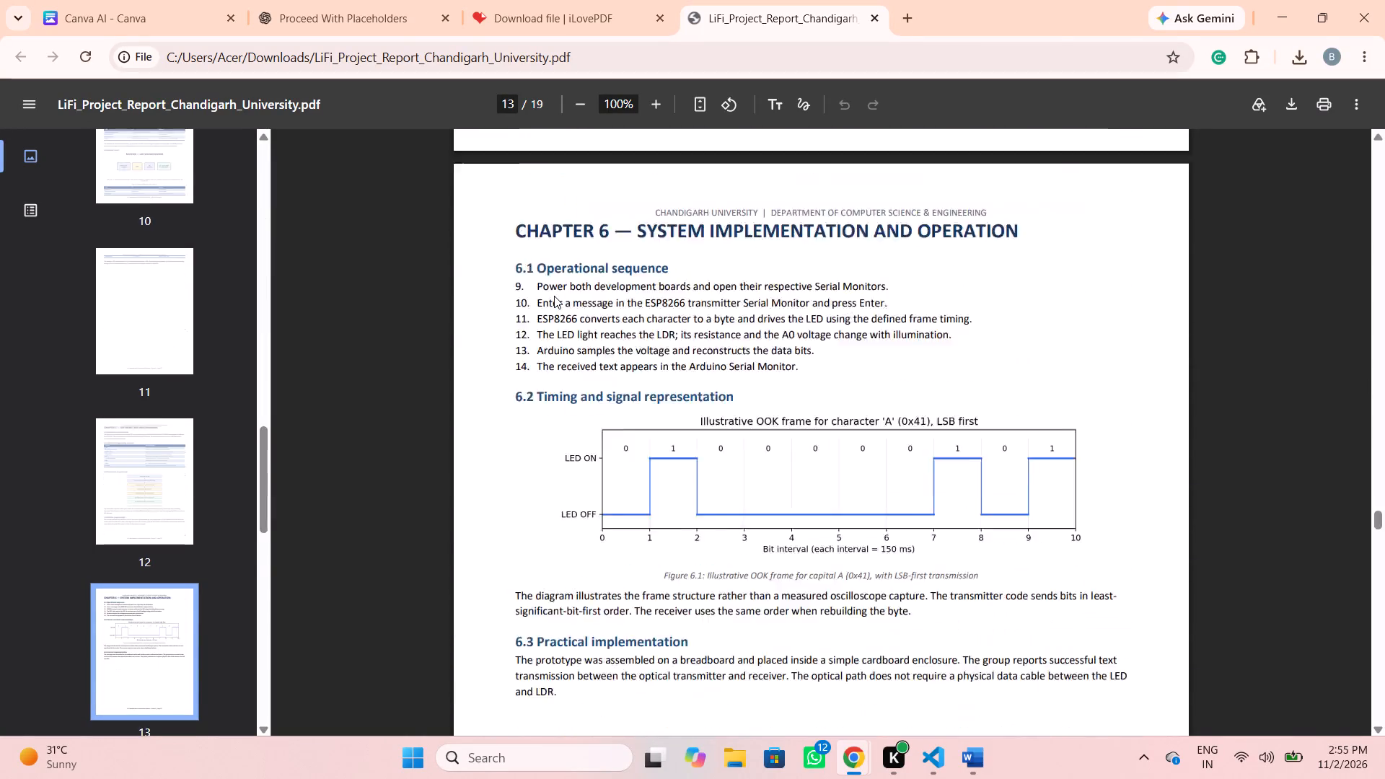
pyautogui.scroll(-11, 554, 296)
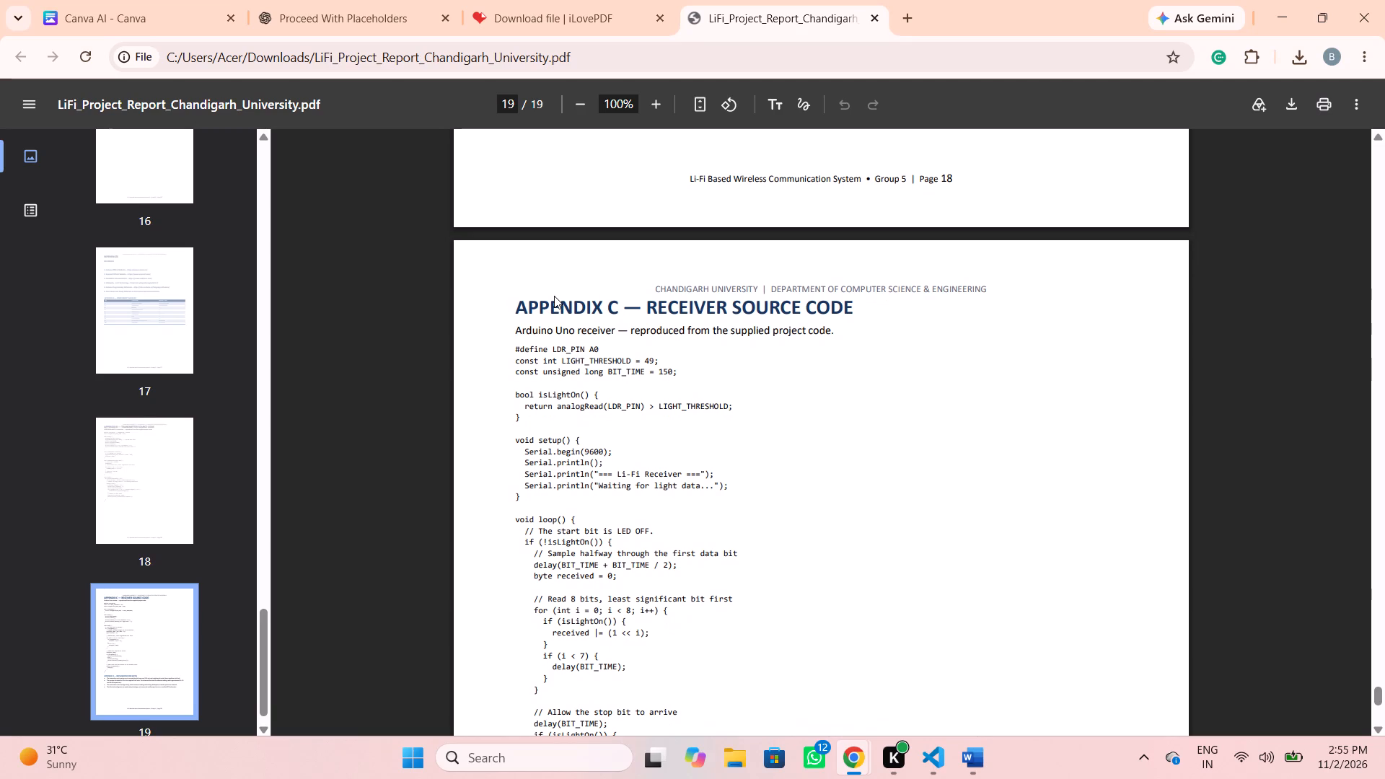
# Open the computer's power options.
pyautogui.click(812, 687)
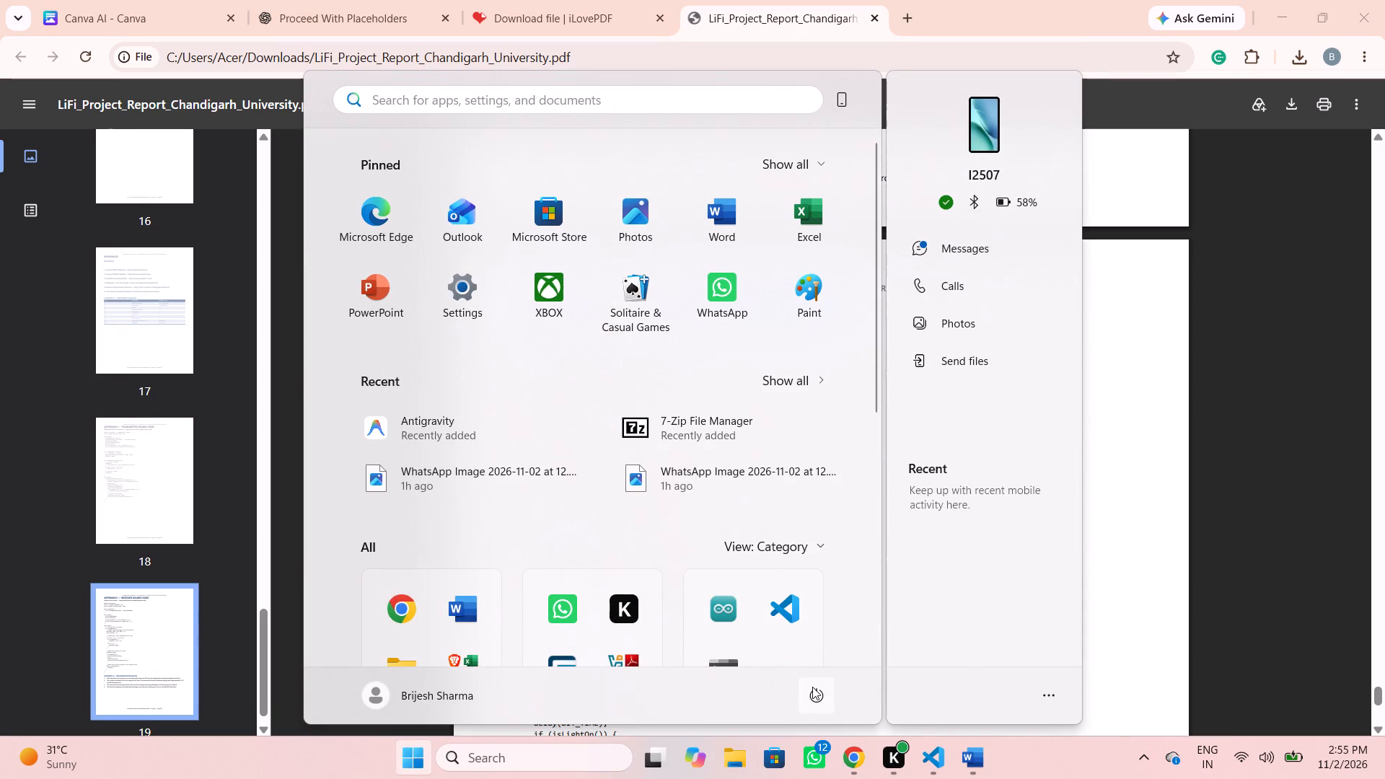